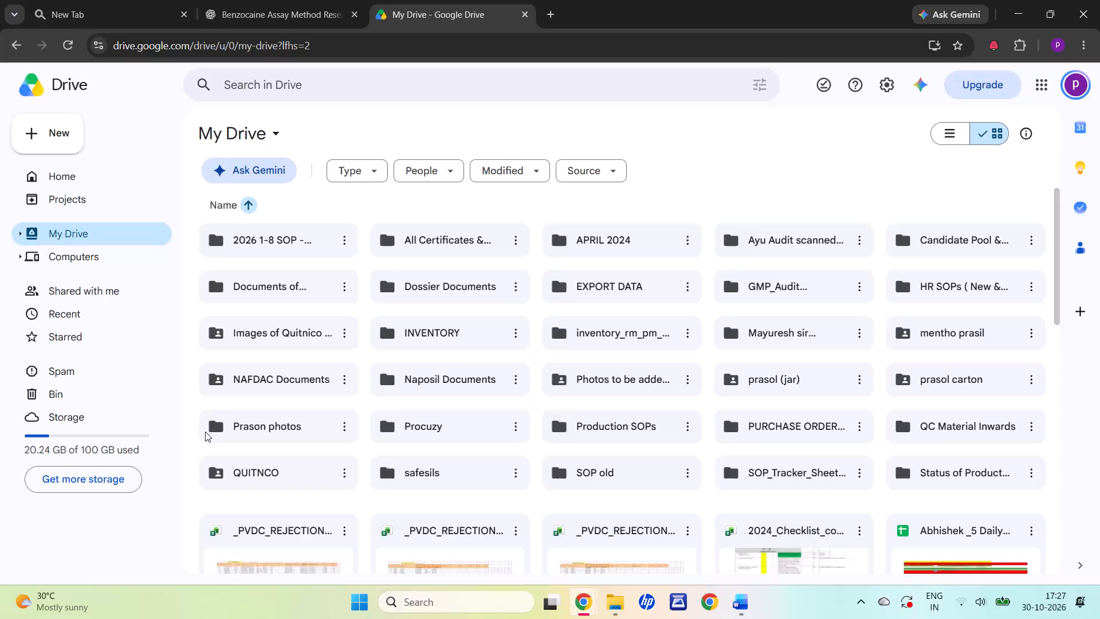
# Search My Drive for qc and open the QC Material Inwards folder.
pyautogui.scroll(-2, 403, 379)
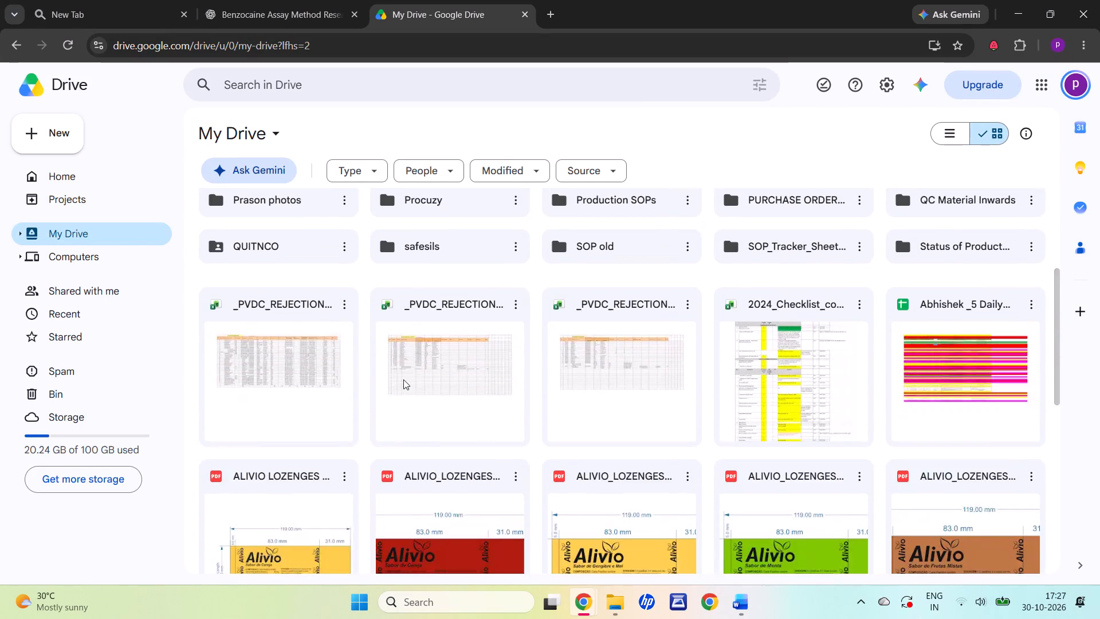
pyautogui.scroll(-3, 403, 379)
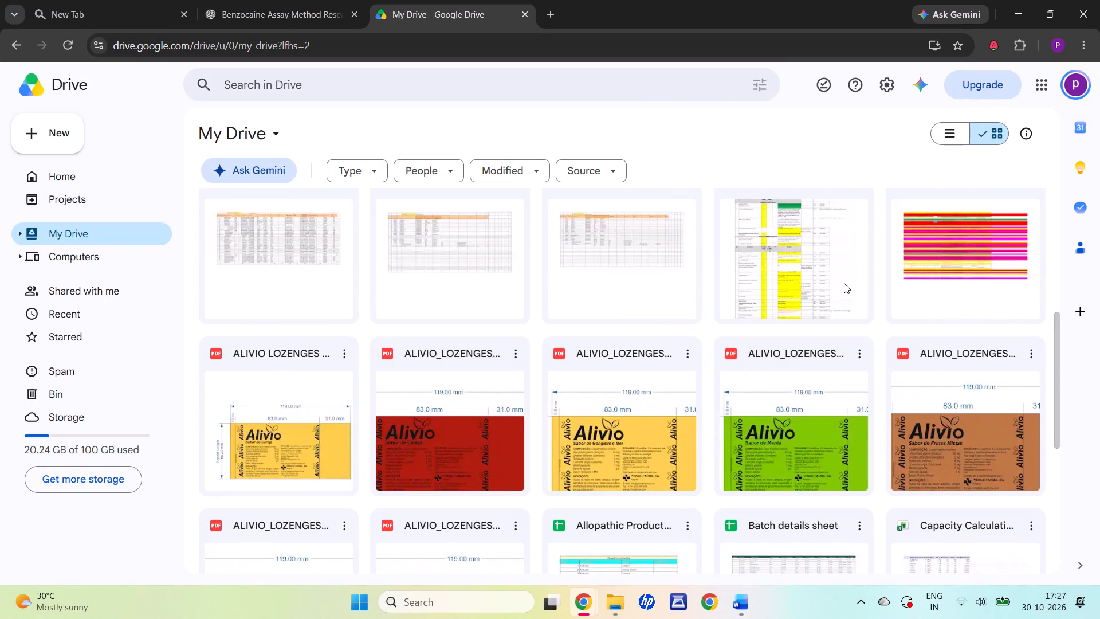
pyautogui.scroll(7, 844, 283)
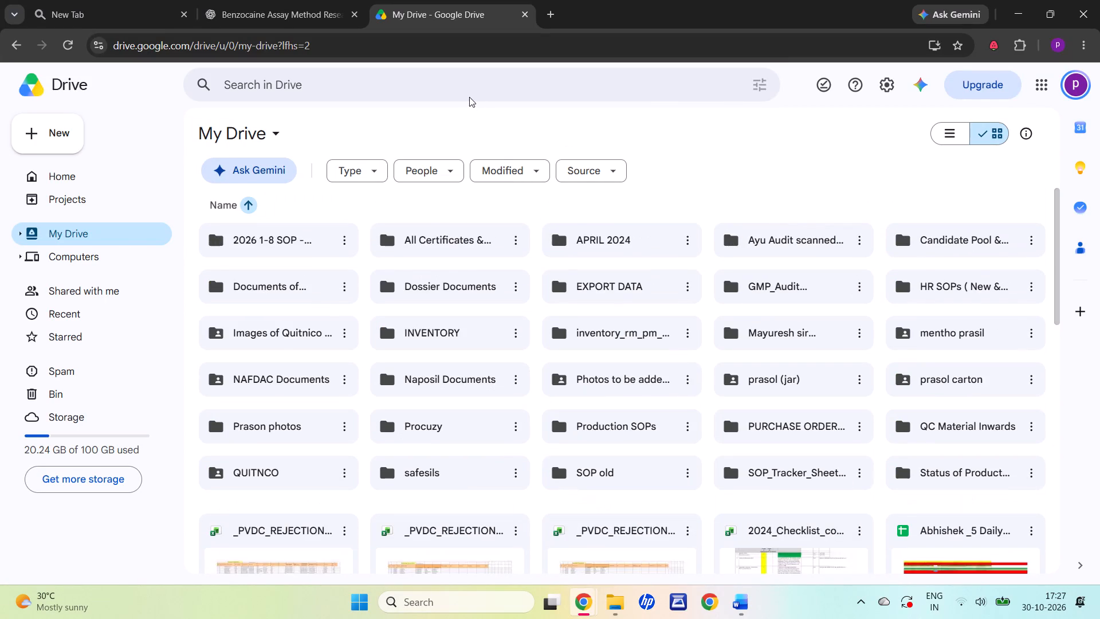
pyautogui.click(469, 97)
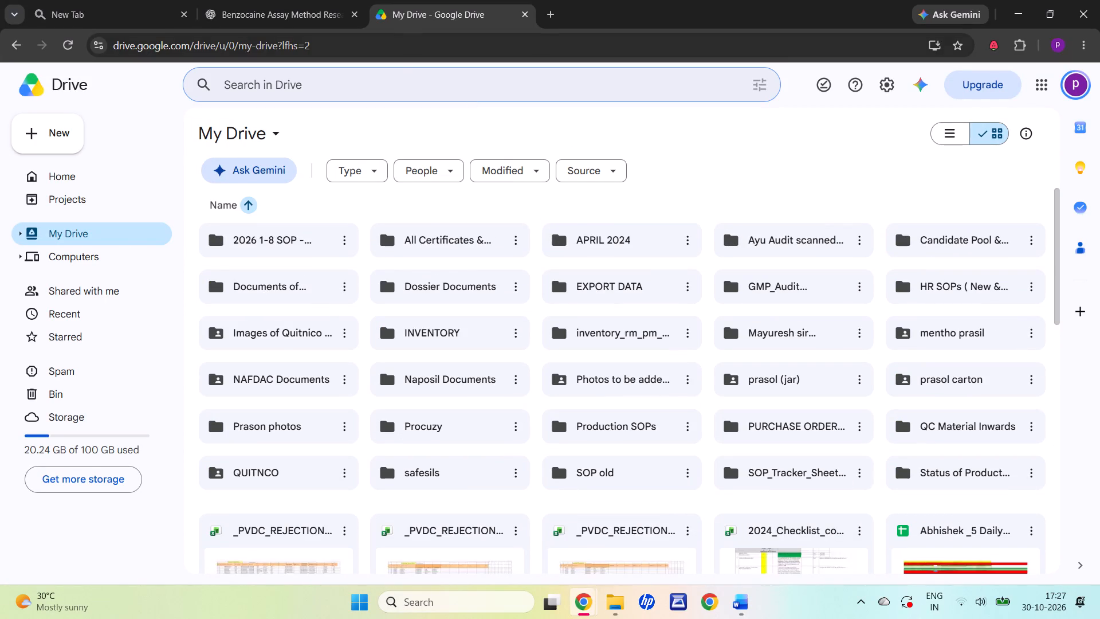
pyautogui.write('qc')
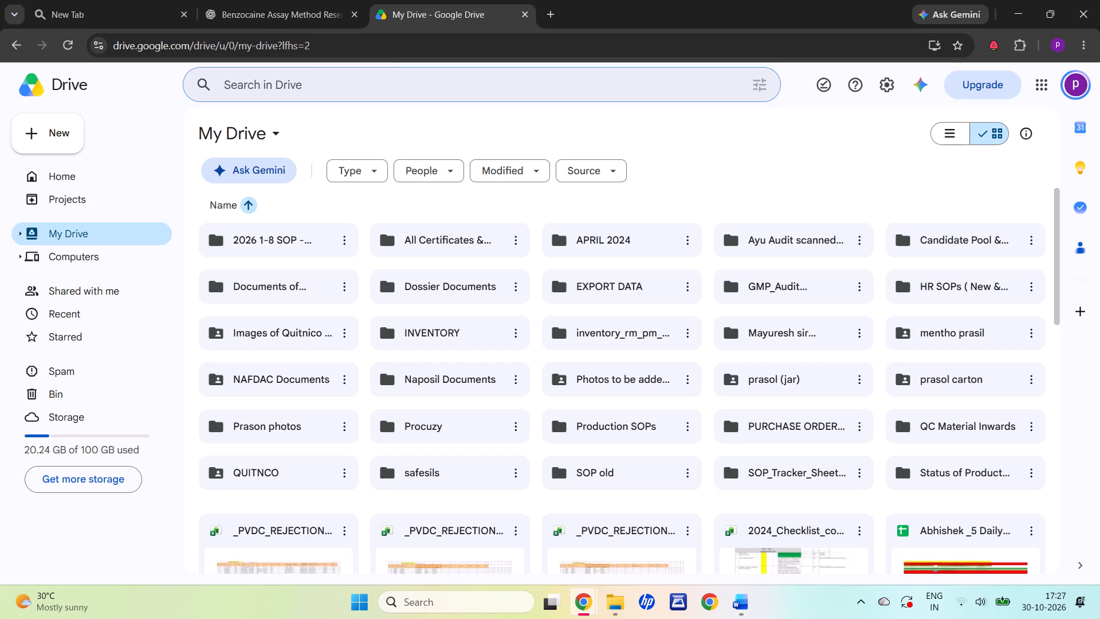
pyautogui.click(384, 90)
pyautogui.write('qc')
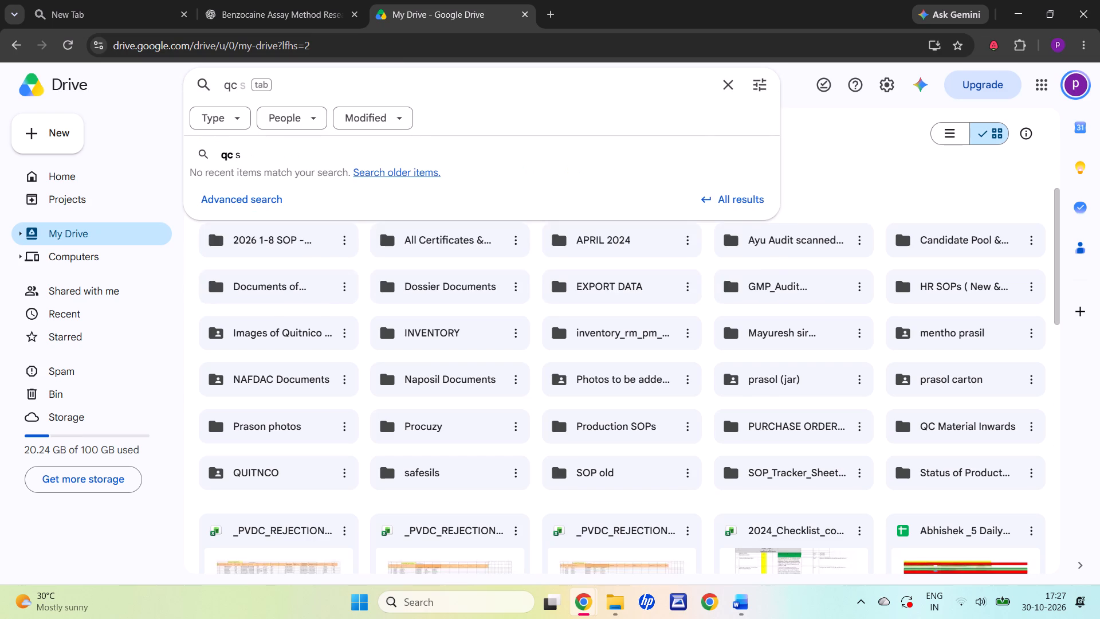
pyautogui.doubleClick(377, 211)
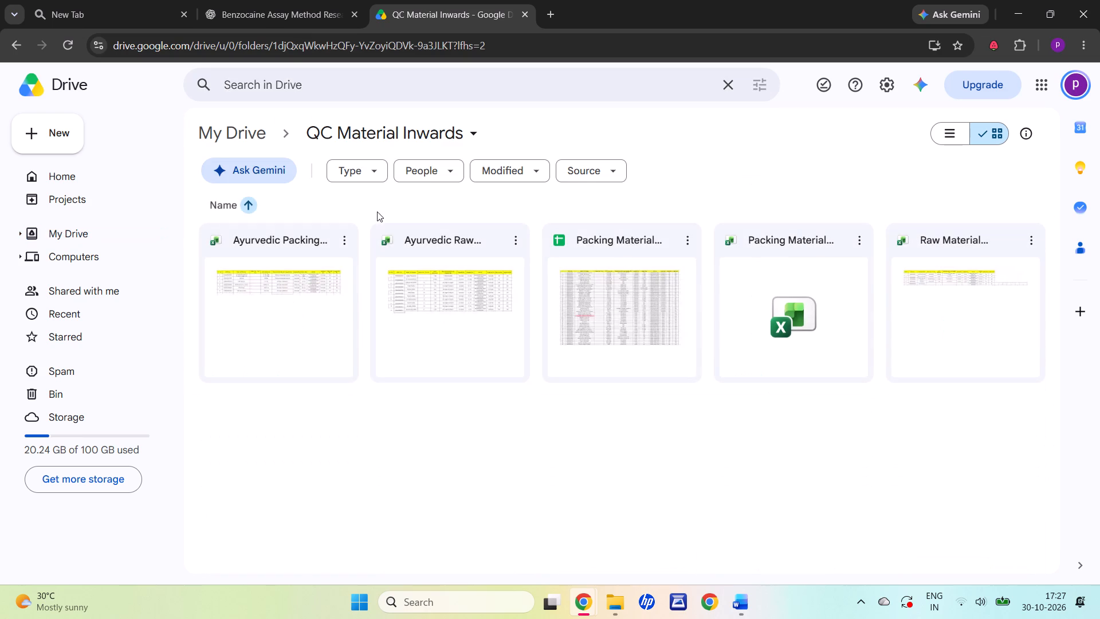
# Open the Packing Material Inward Google Sheets file and review the entries on its October sheet.
pyautogui.doubleClick(626, 339)
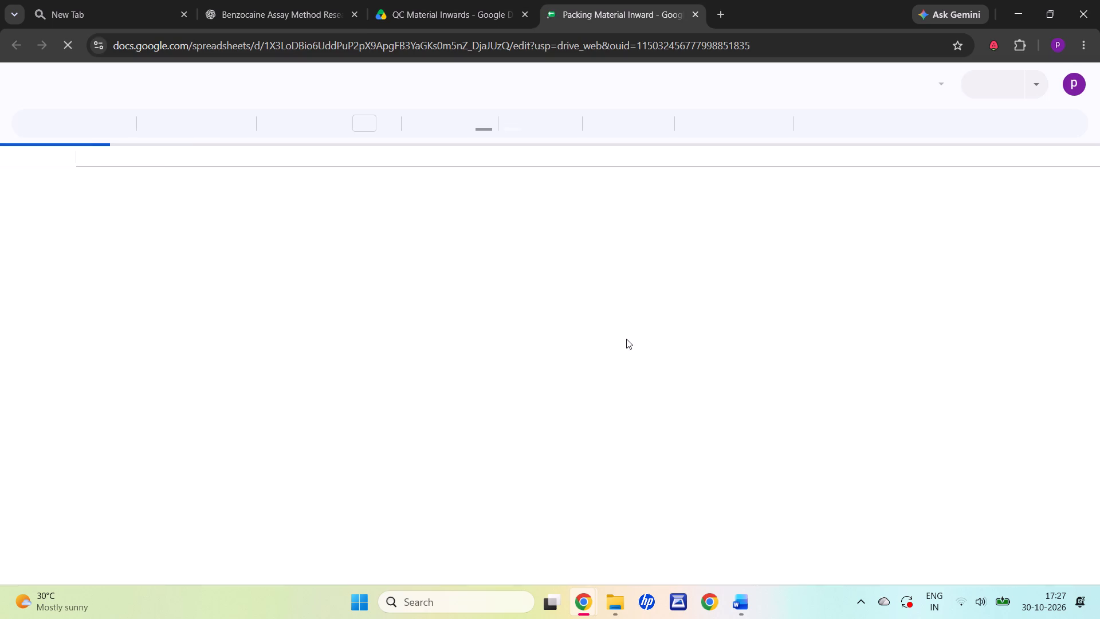
pyautogui.scroll(-2, 626, 339)
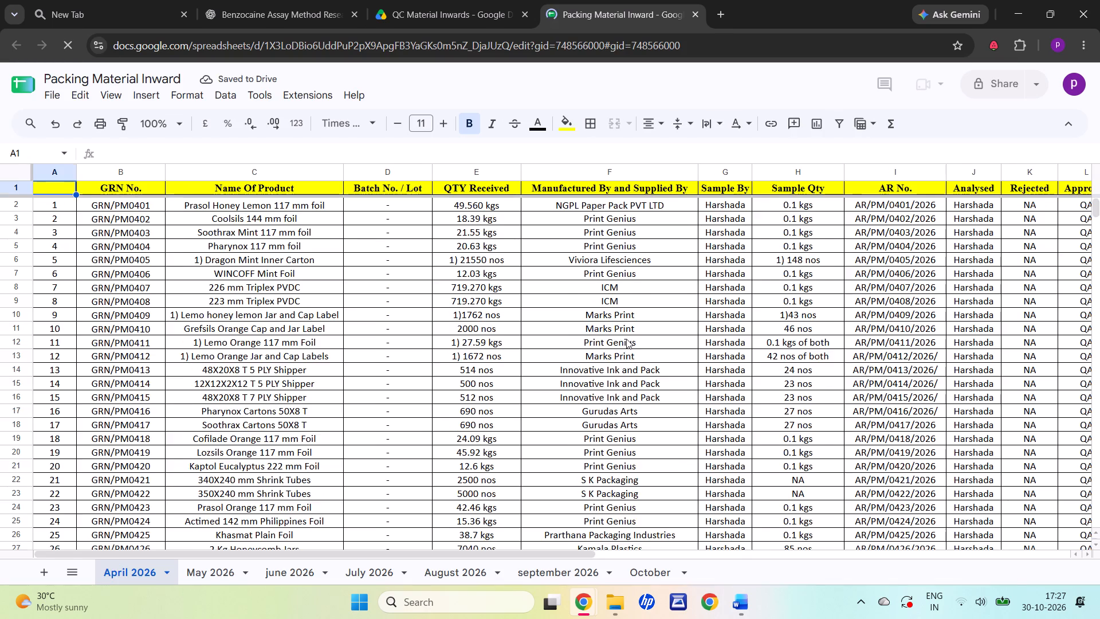
pyautogui.scroll(-1, 626, 339)
pyautogui.click(665, 573)
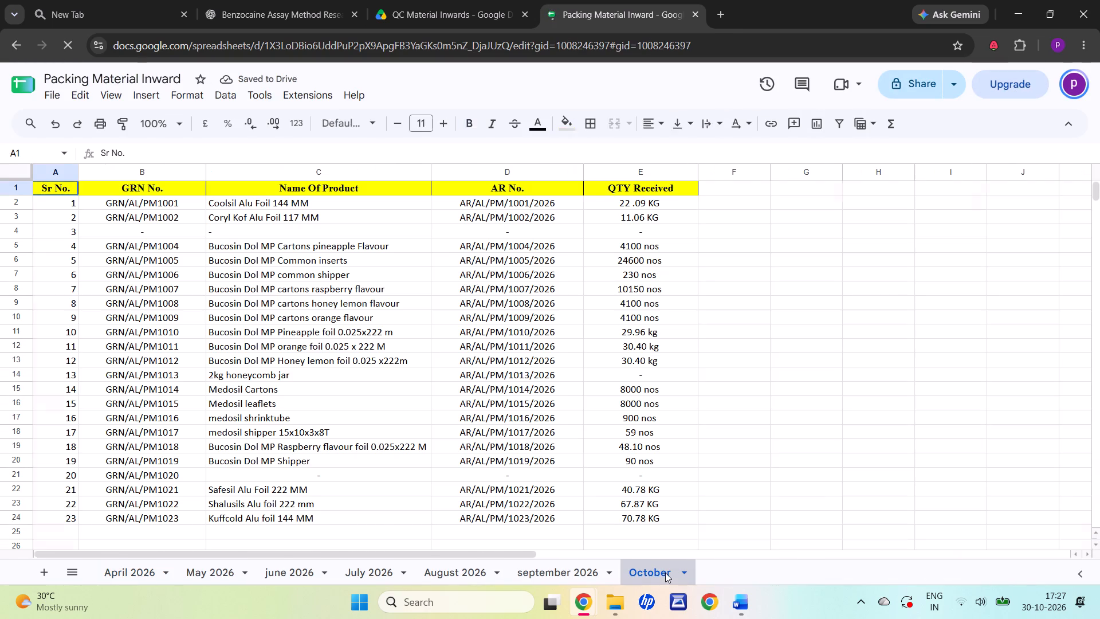
pyautogui.scroll(-1, 572, 339)
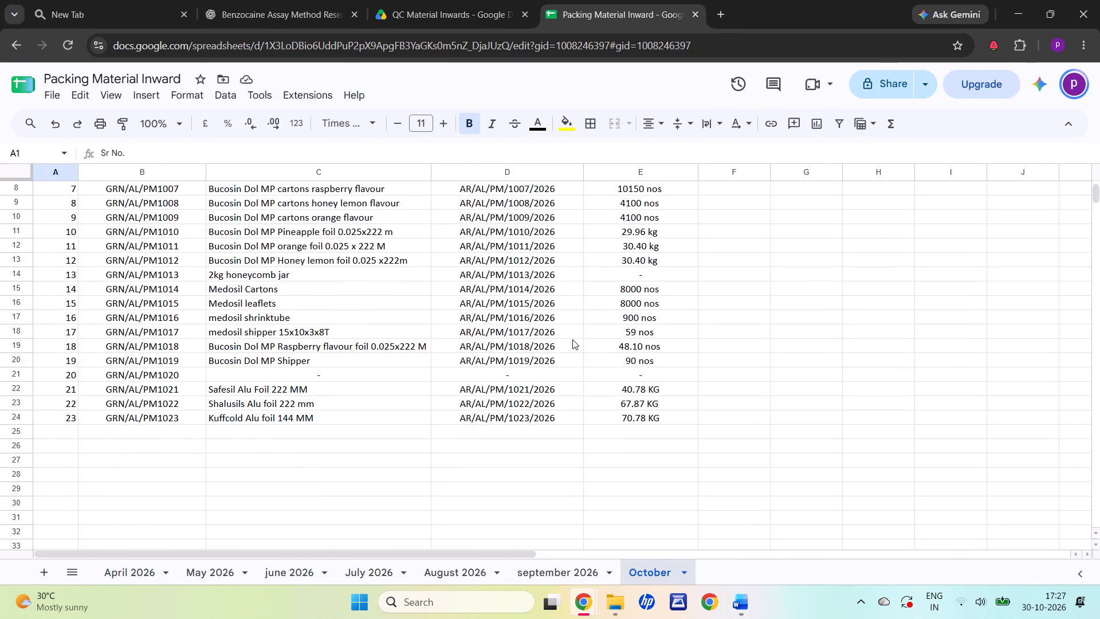
pyautogui.scroll(-1, 572, 339)
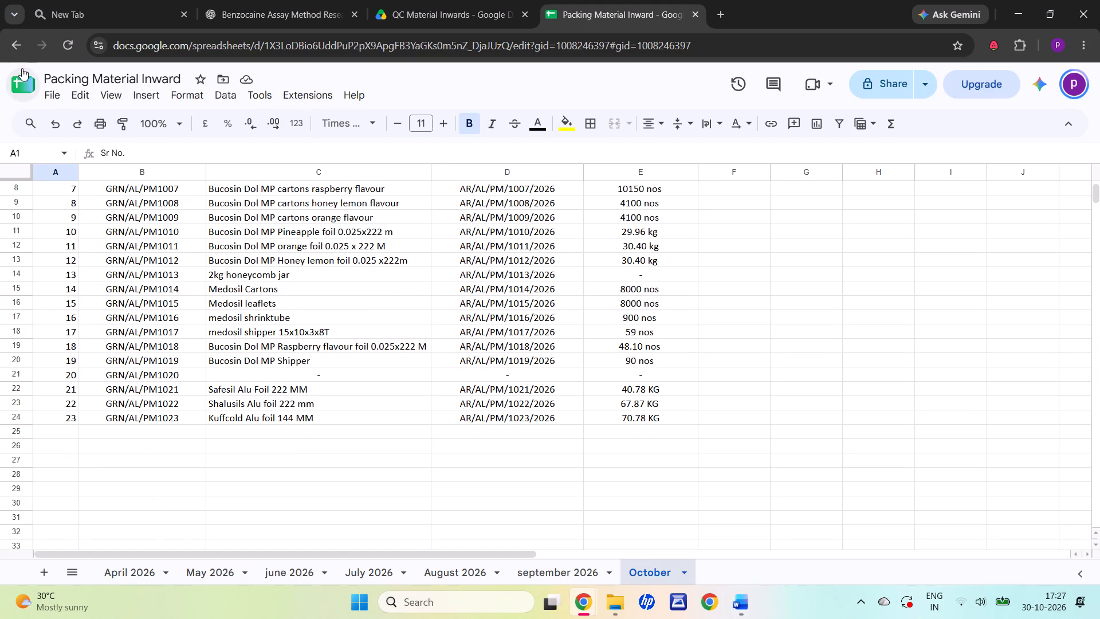
pyautogui.click(18, 49)
pyautogui.click(18, 49)
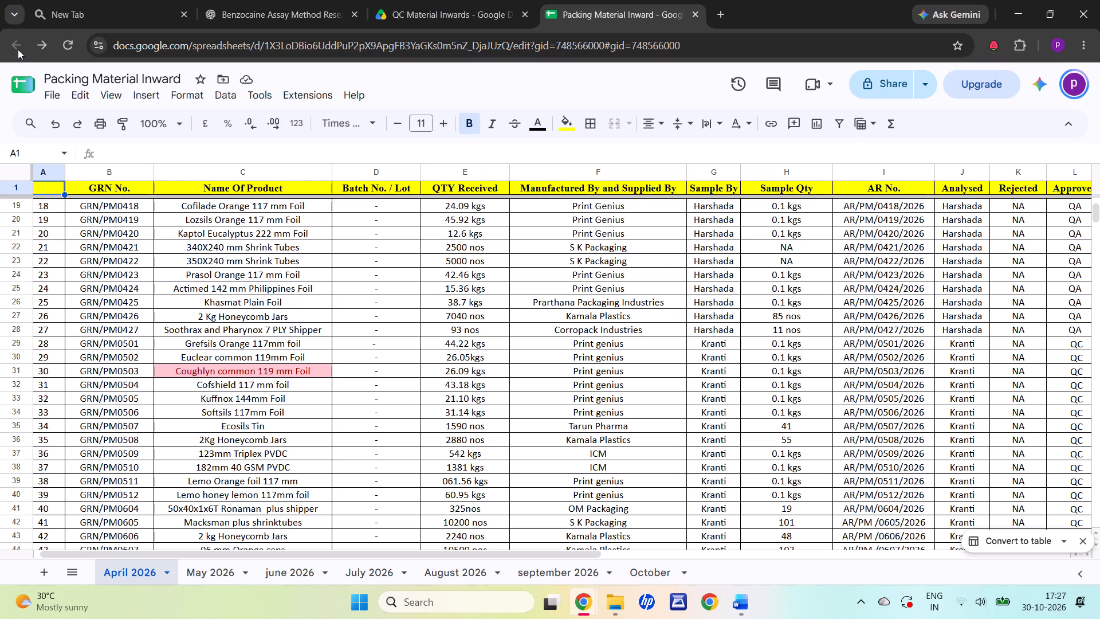
pyautogui.click(18, 49)
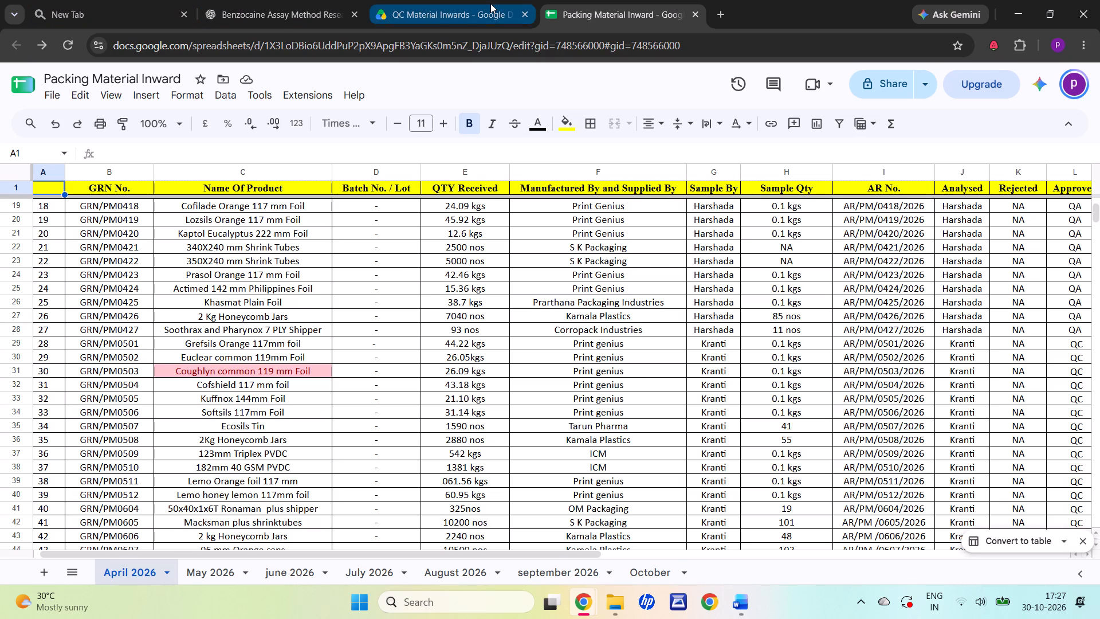
# Return to the QC Material Inwards folder, open the Ayurvedic Packing Material Inward workbook and add a blank sheet.
pyautogui.click(490, 3)
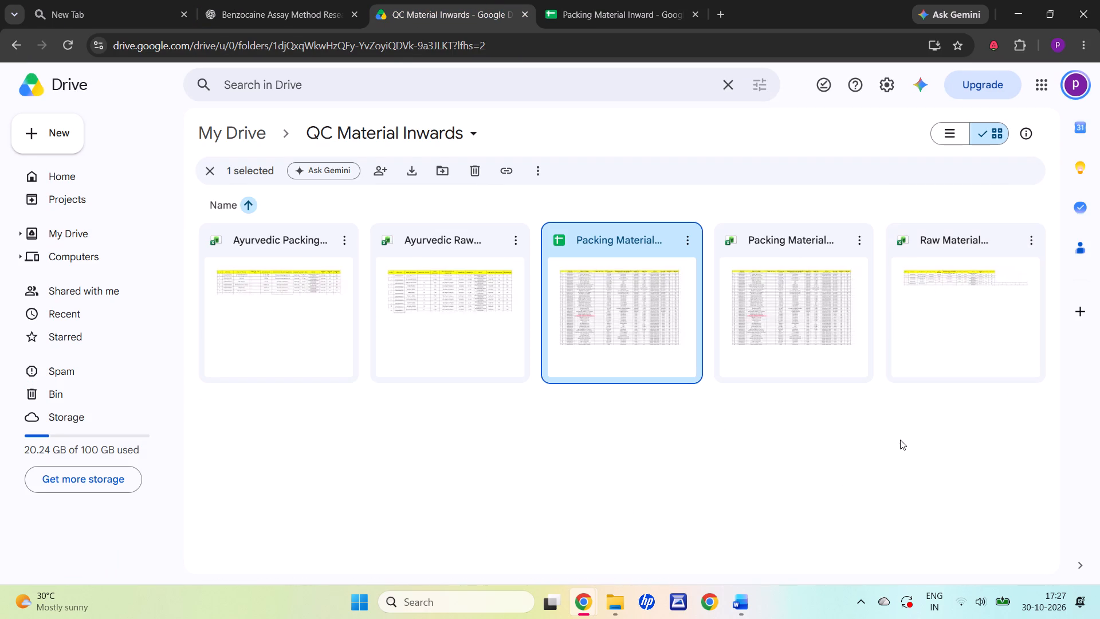
pyautogui.click(900, 440)
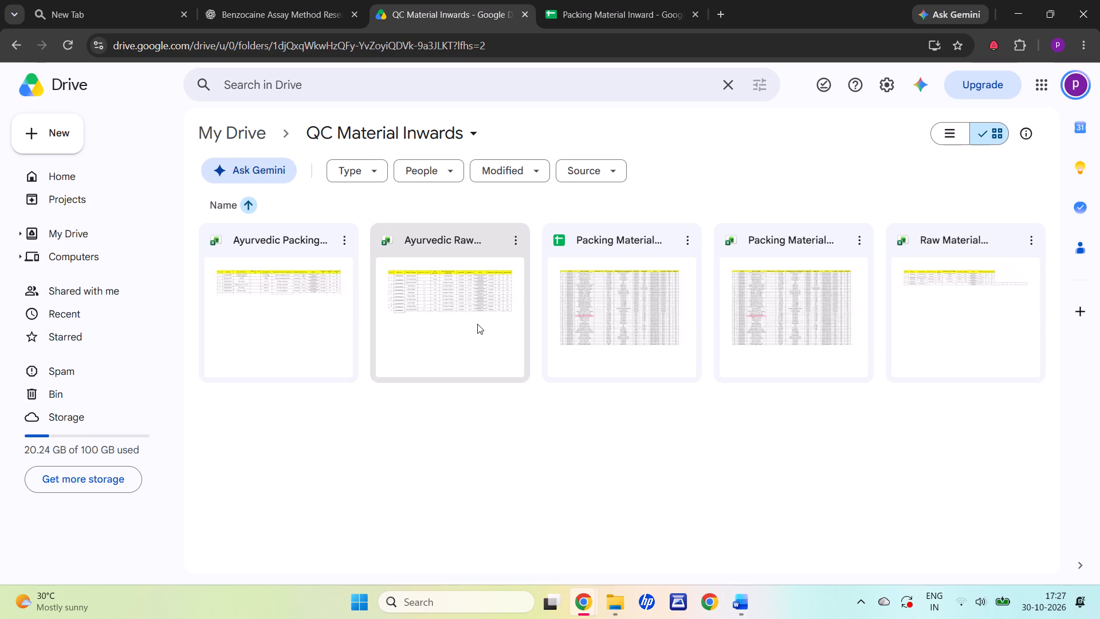
pyautogui.doubleClick(329, 315)
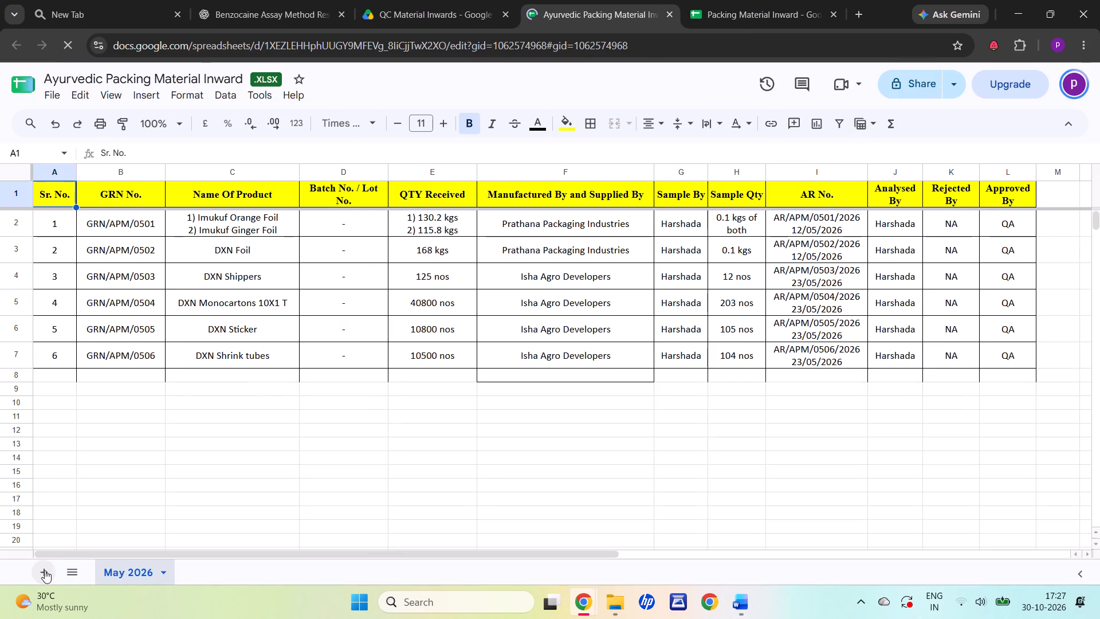
pyautogui.click(45, 570)
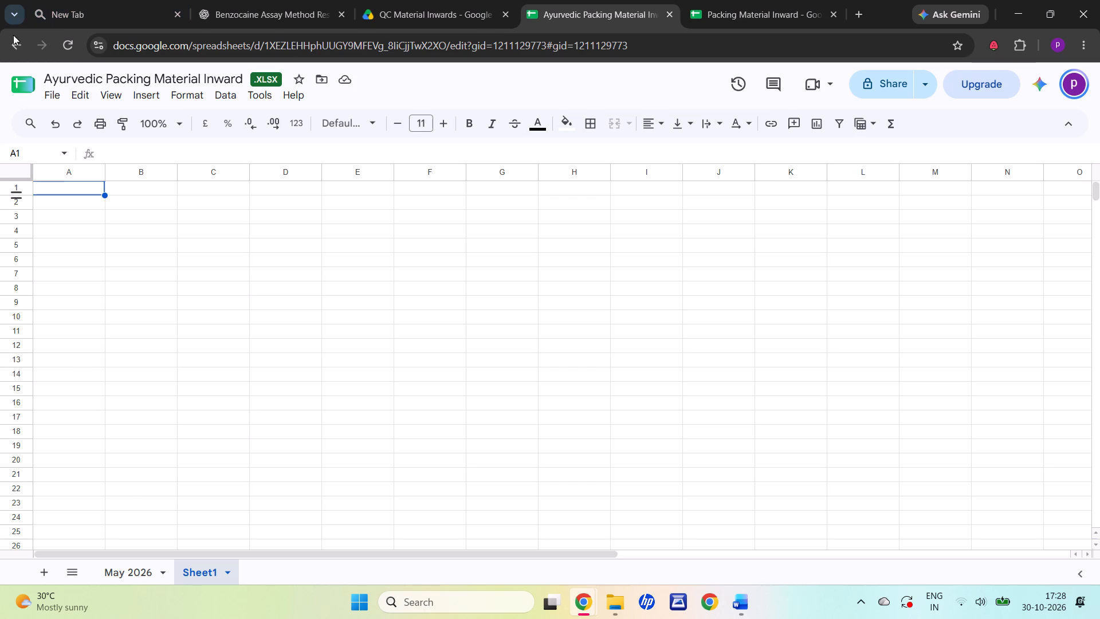
# From the QC Material Inwards folder, open the Ayurvedic Raw Material Inward workbook and look through its May 2026 sheet.
pyautogui.click(449, 10)
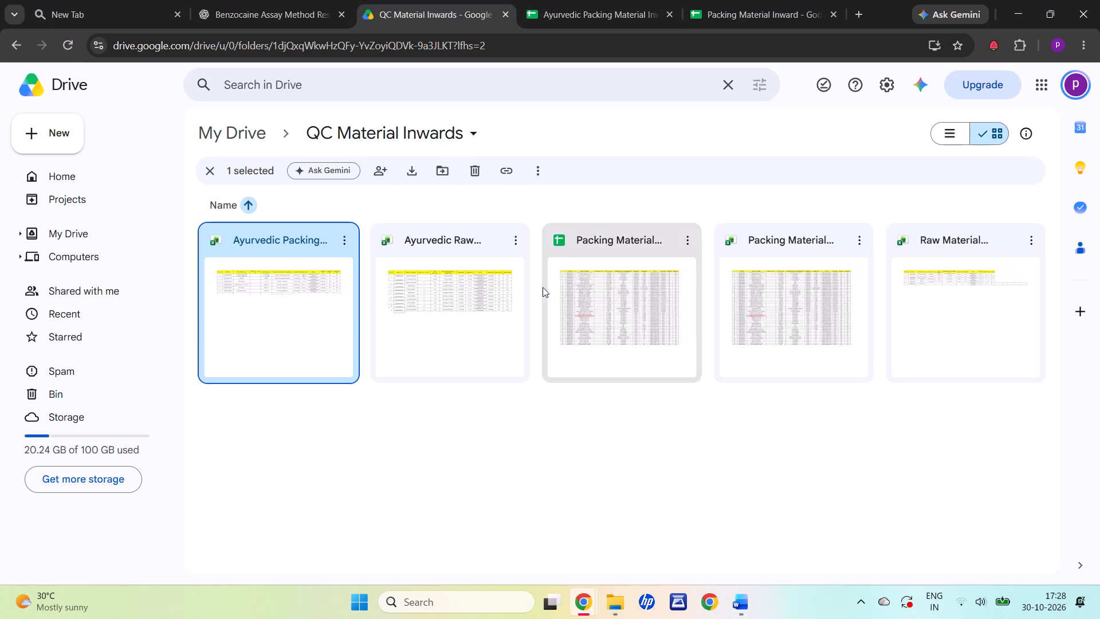
pyautogui.click(498, 290)
pyautogui.doubleClick(498, 290)
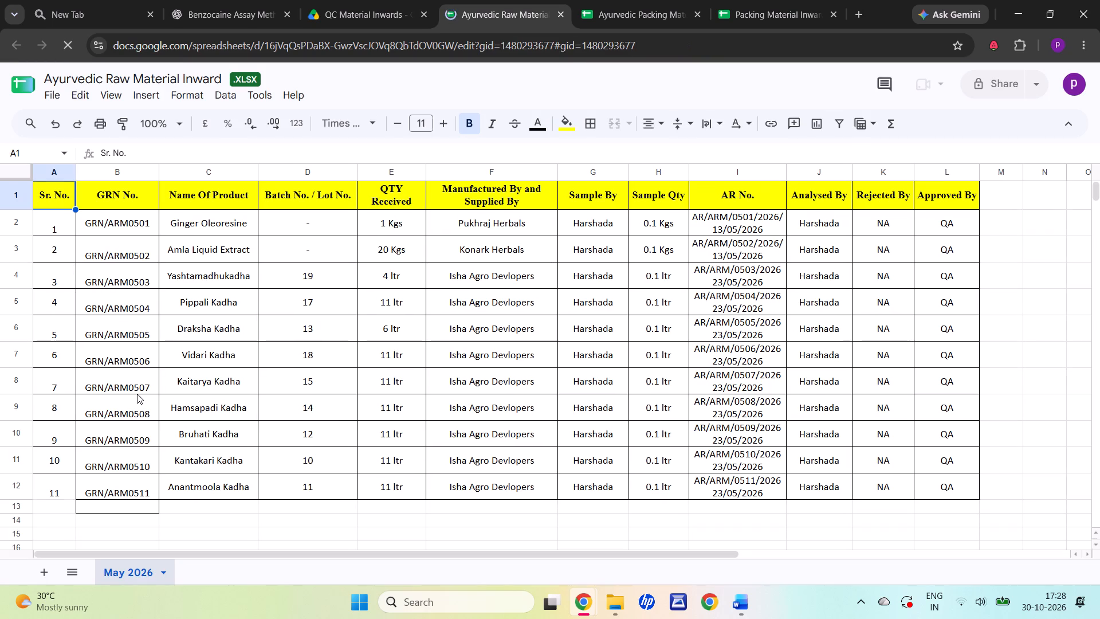
pyautogui.scroll(-4, 150, 307)
pyautogui.scroll(6, 150, 307)
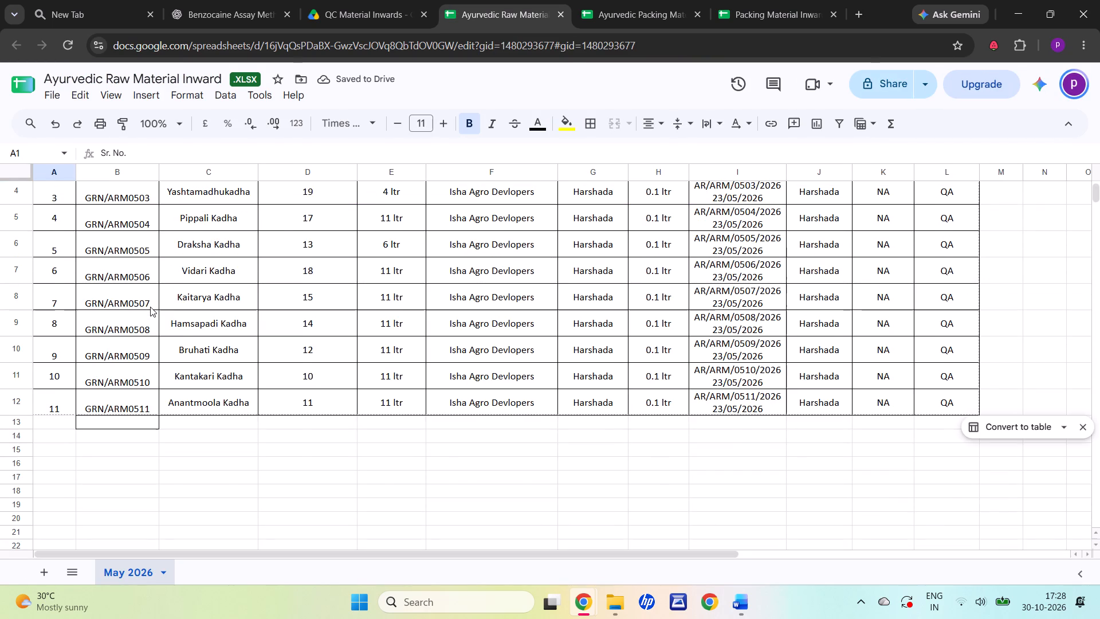
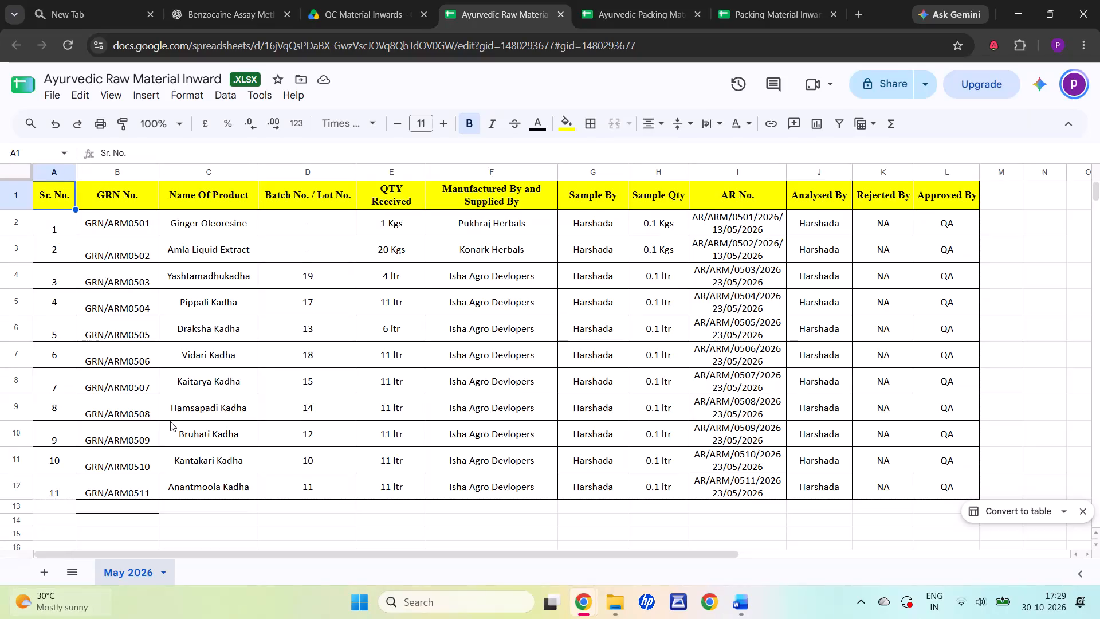
# Enter serial number 12 in the first empty row below the Anantmoola Kadha entry.
pyautogui.scroll(-1, 174, 420)
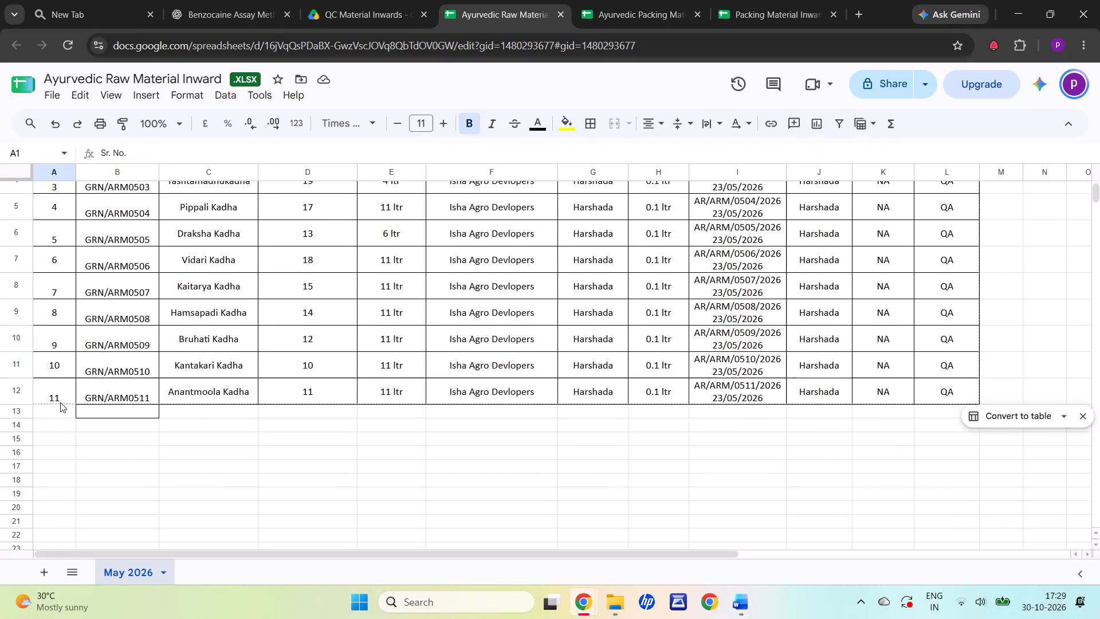
pyautogui.click(56, 412)
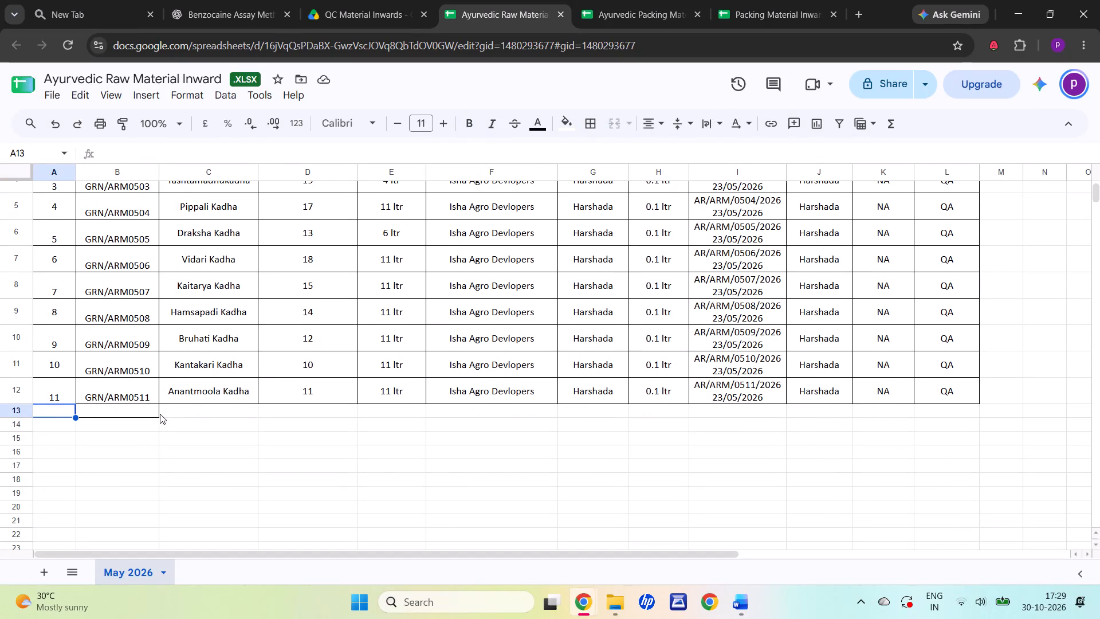
pyautogui.click(160, 414)
pyautogui.click(60, 413)
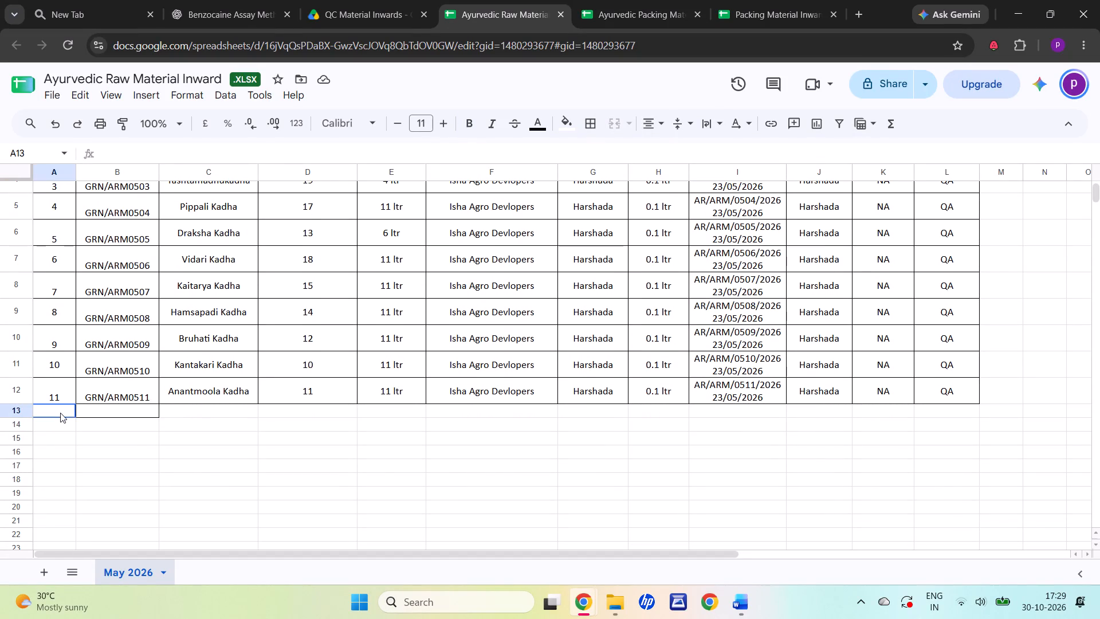
pyautogui.write('12')
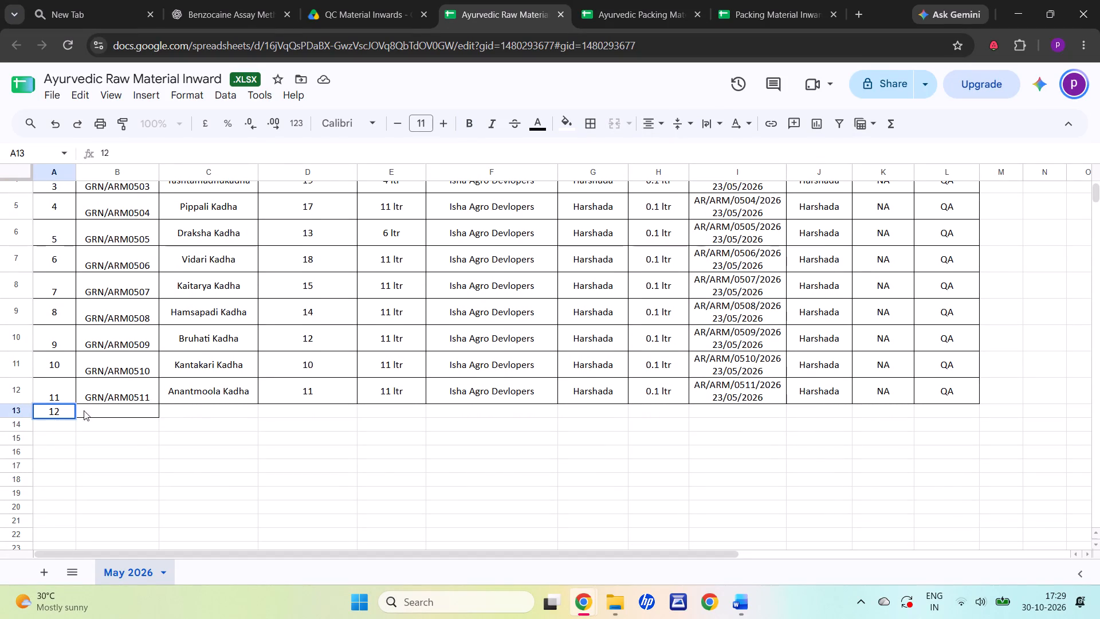
# Copy the GRN number from the row above into row 13, keep it non-bold, and change it to GRN/ARM0512.
pyautogui.click(101, 410)
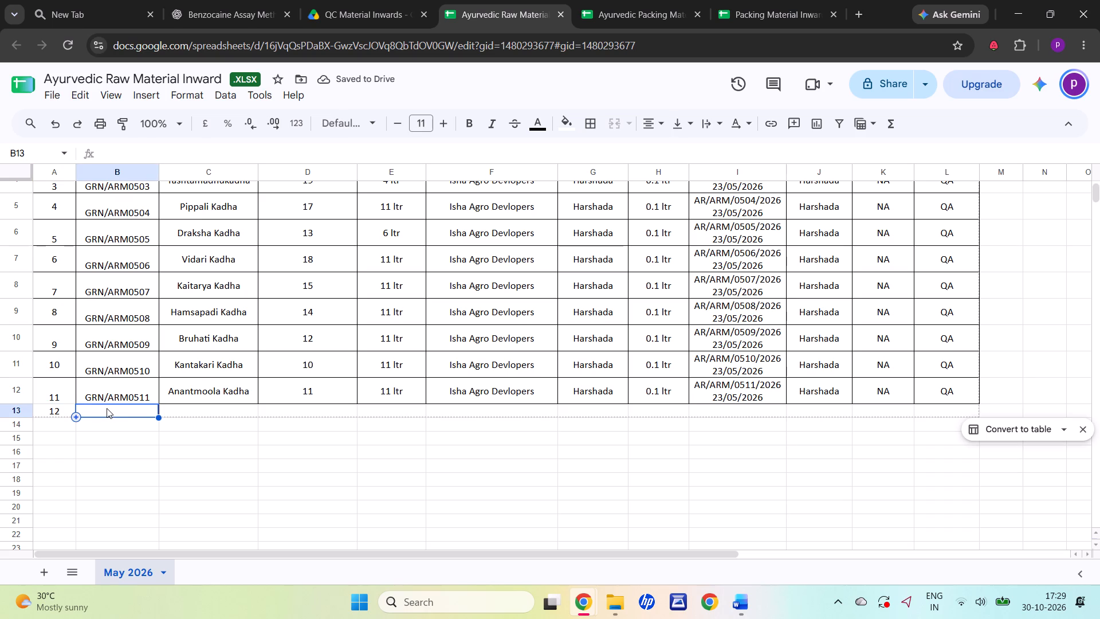
pyautogui.doubleClick(102, 396)
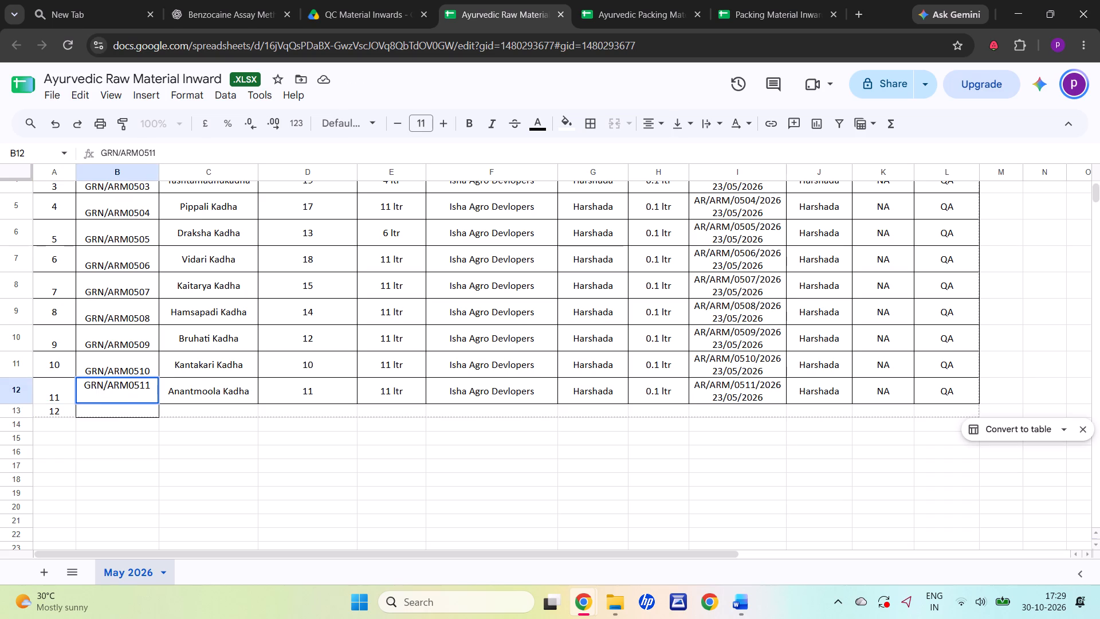
pyautogui.moveTo(148, 387); pyautogui.dragTo(81, 375)
pyautogui.hotkey('ctrl', 'c')
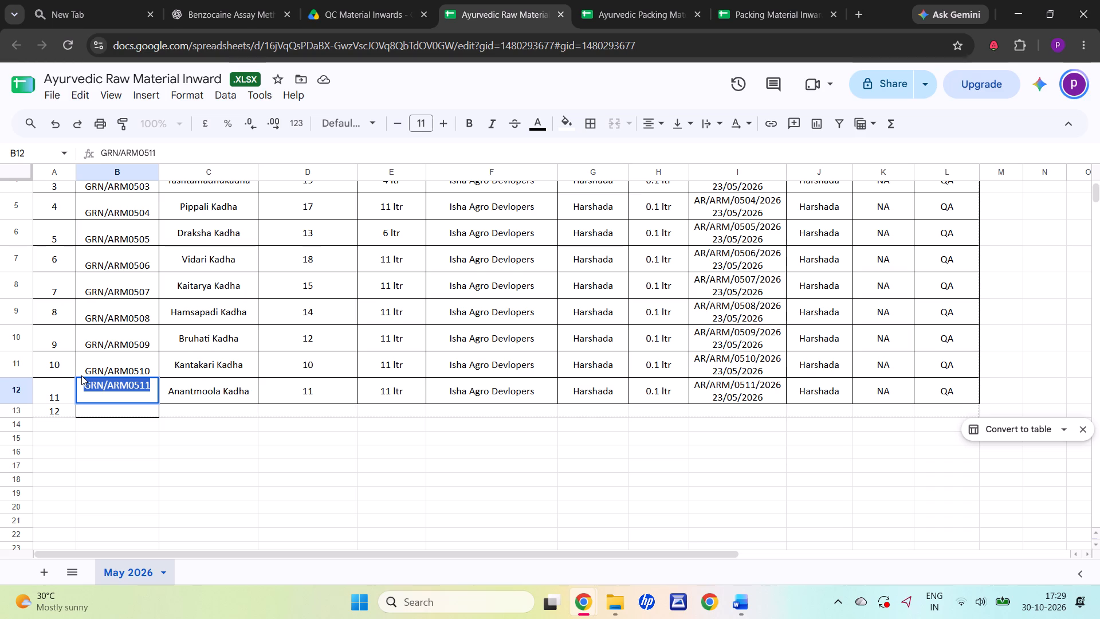
pyautogui.click(119, 412)
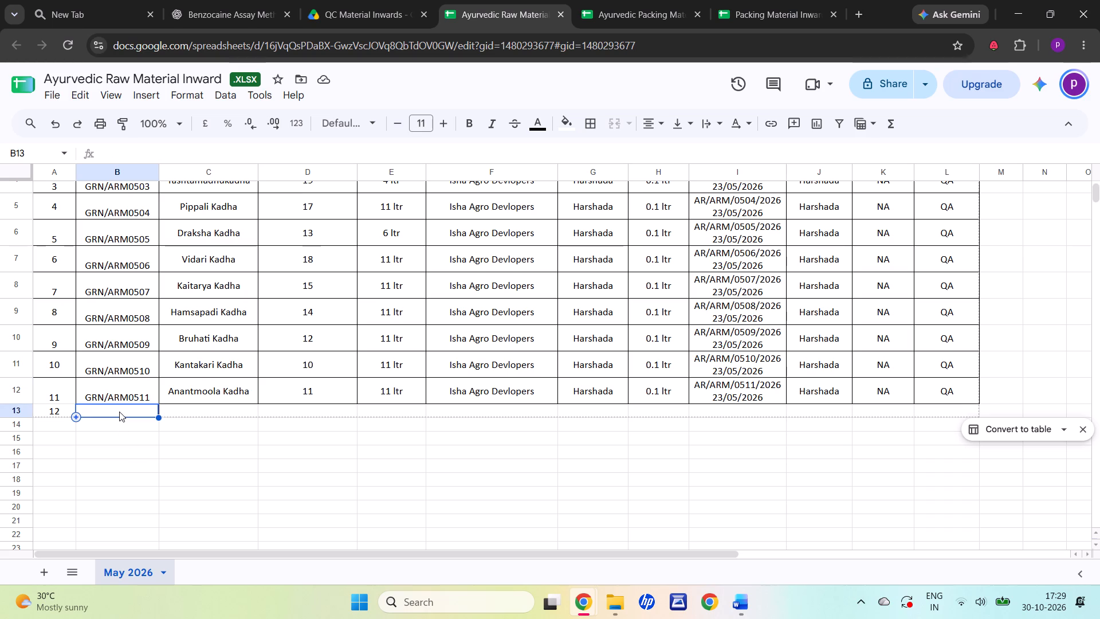
pyautogui.hotkey('ctrl', 'b')
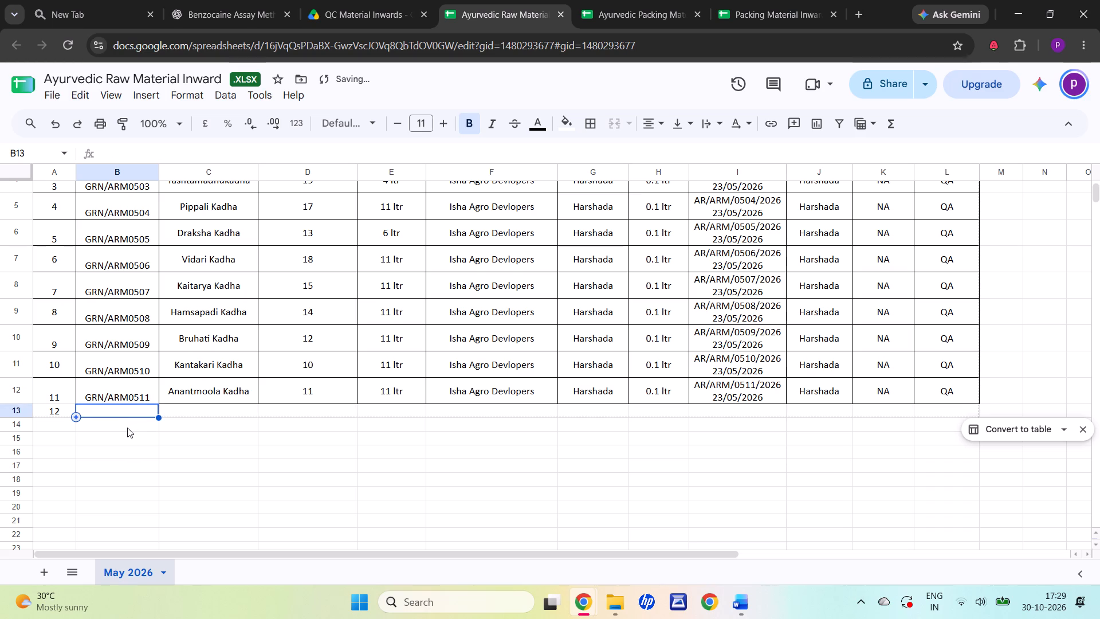
pyautogui.hotkey('ctrl', 'v')
pyautogui.scroll(-1, 143, 427)
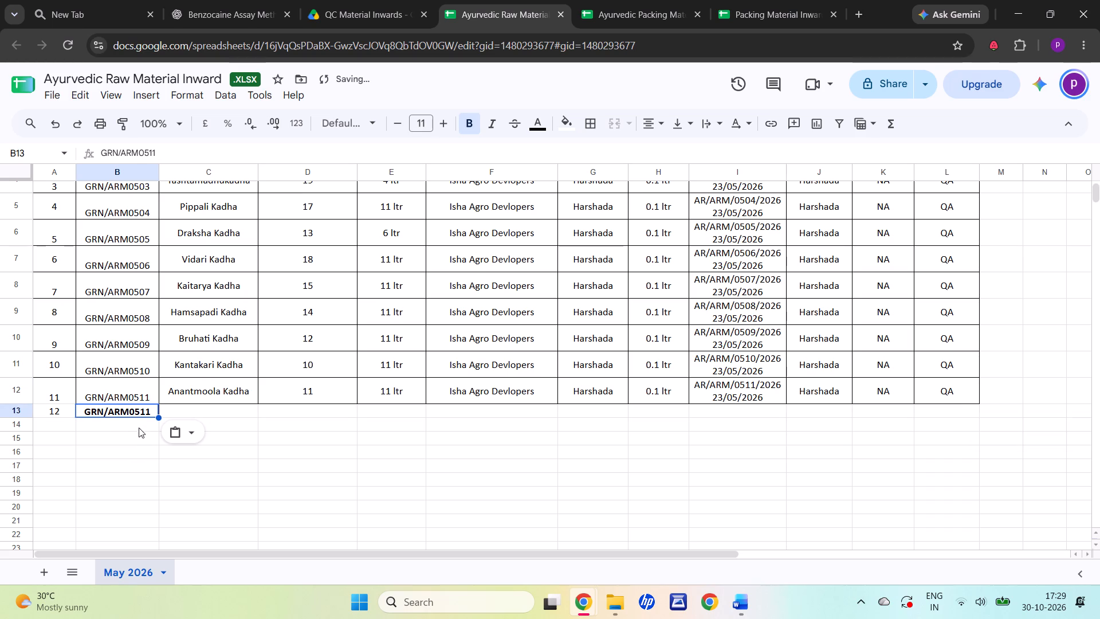
pyautogui.scroll(-1, 139, 428)
pyautogui.click(469, 129)
pyautogui.click(232, 402)
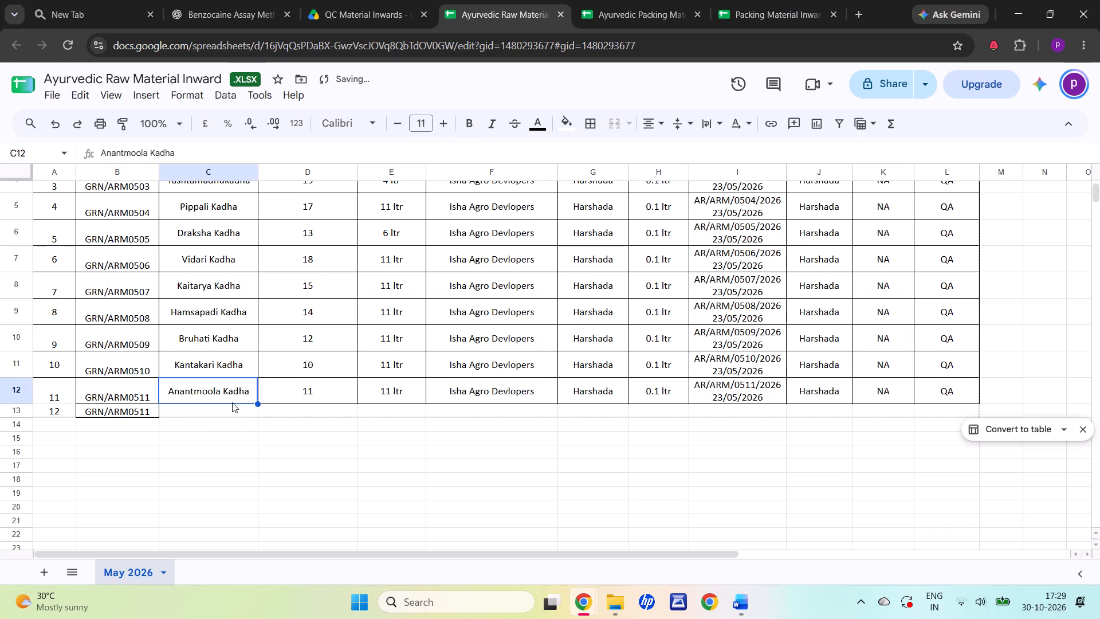
pyautogui.click(229, 414)
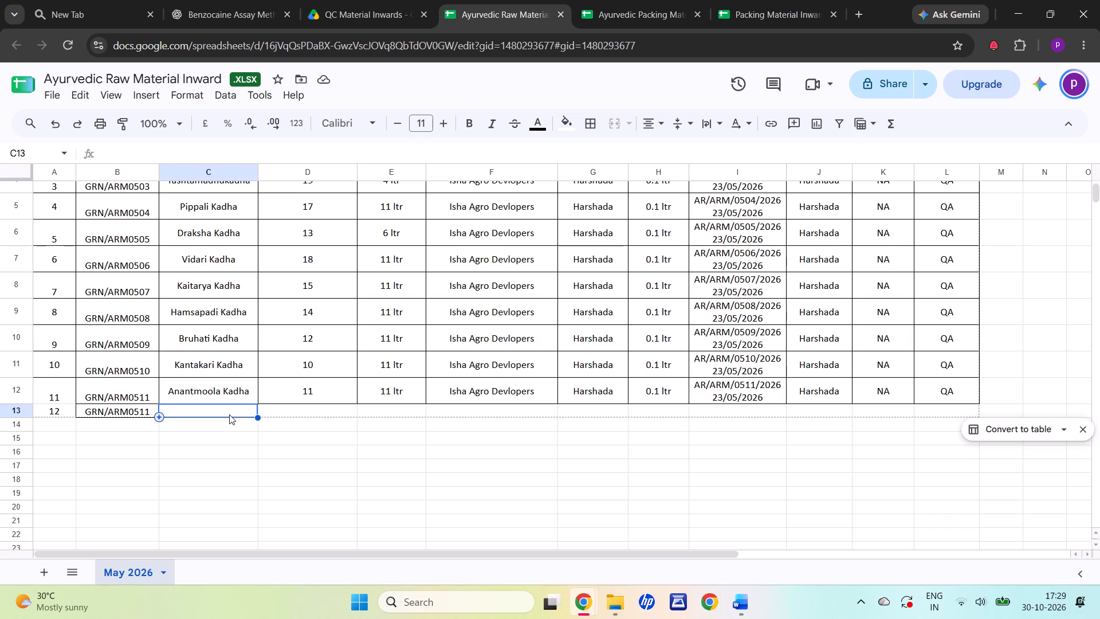
pyautogui.doubleClick(150, 410)
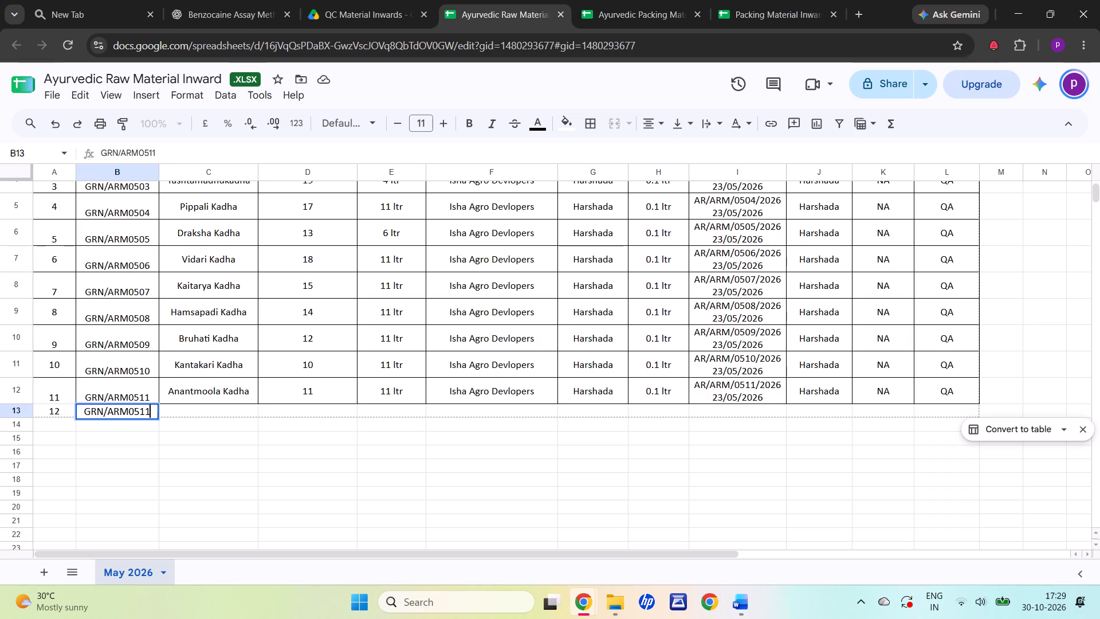
pyautogui.press('BackSpace')
pyautogui.press('2')
# Enter Amla Liquid Extract as the product name in row 13.
pyautogui.click(183, 410)
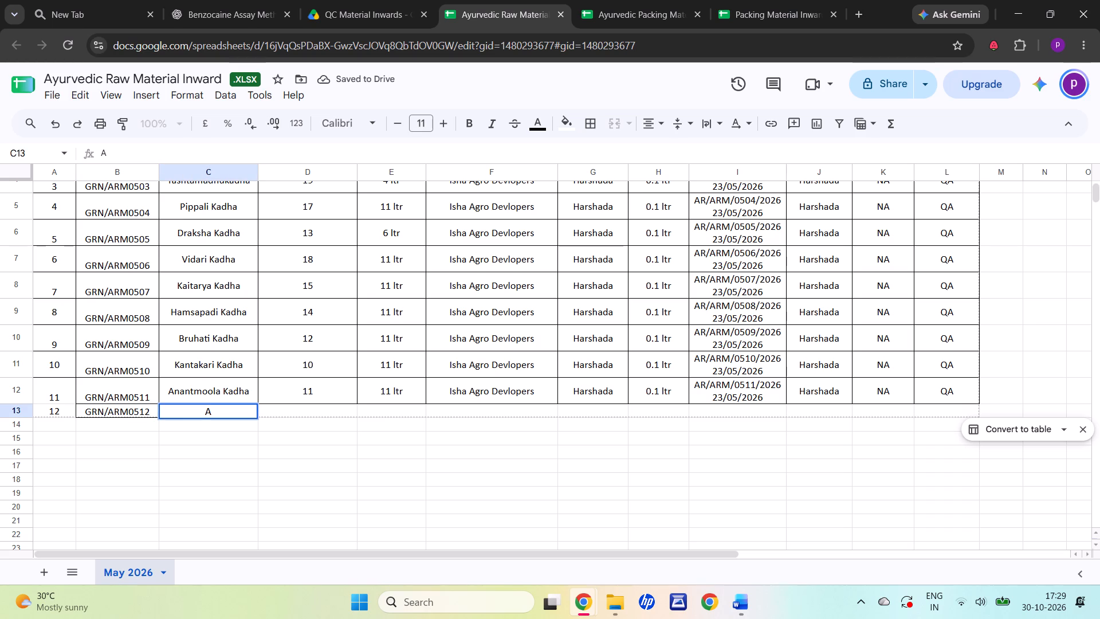
pyautogui.write('mla')
pyautogui.press('space')
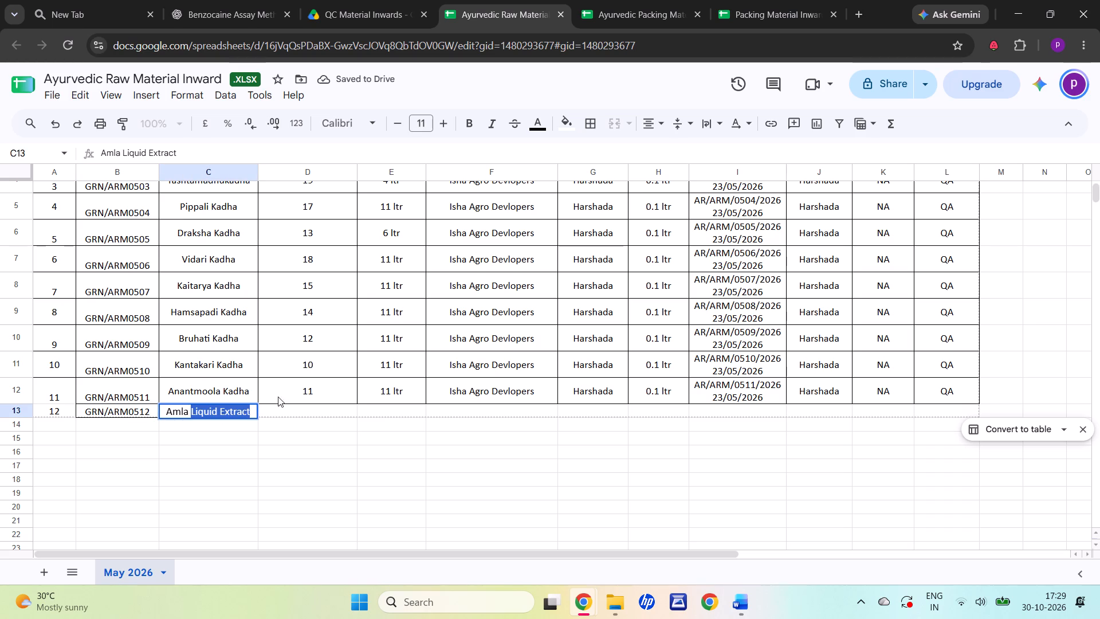
# Enter LA 0260006 as the batch/lot number for the new Amla Liquid Extract row.
pyautogui.click(312, 417)
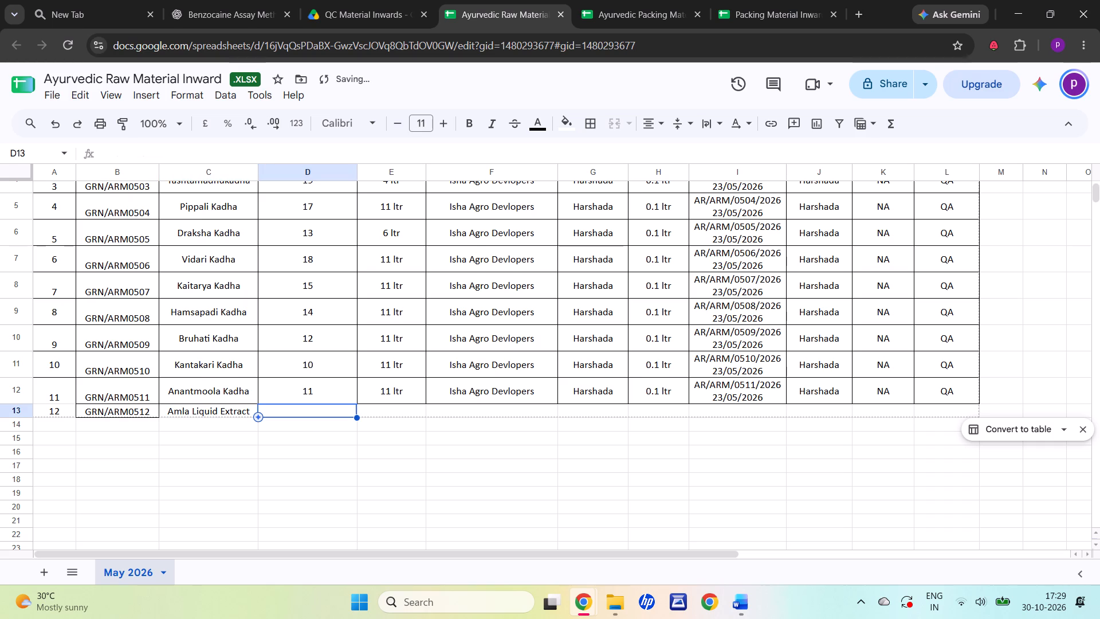
pyautogui.scroll(1, 312, 417)
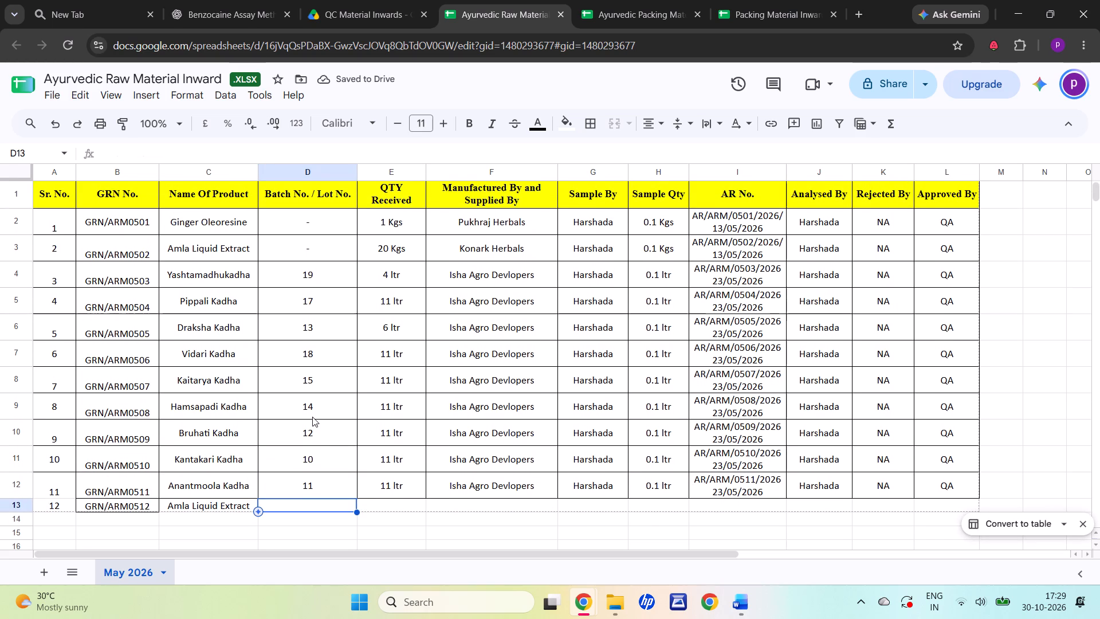
pyautogui.scroll(2, 312, 417)
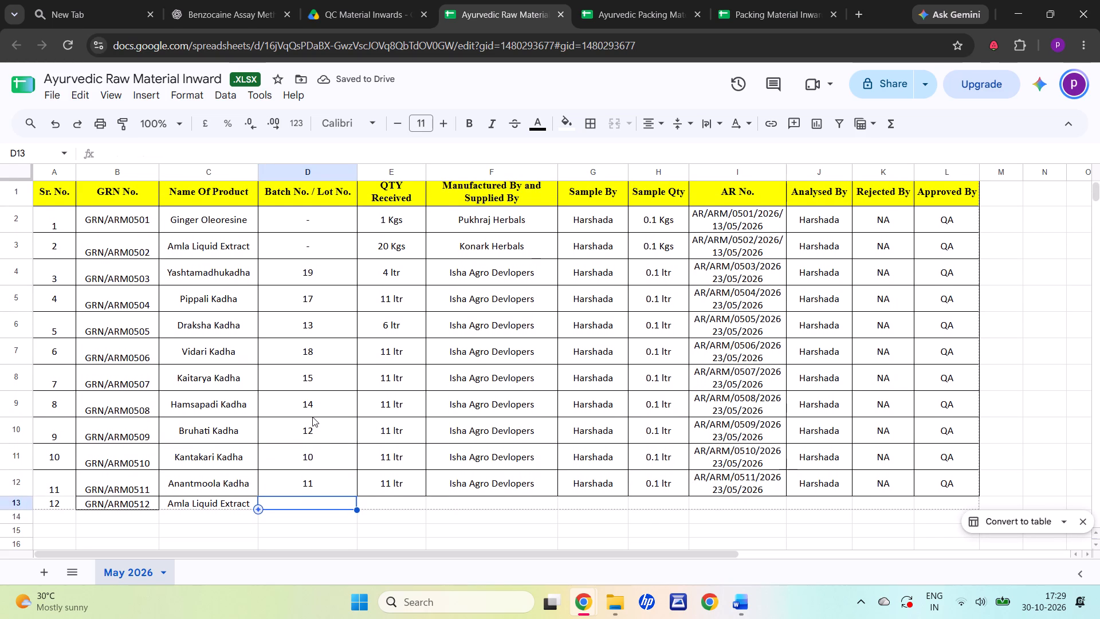
pyautogui.scroll(1, 312, 417)
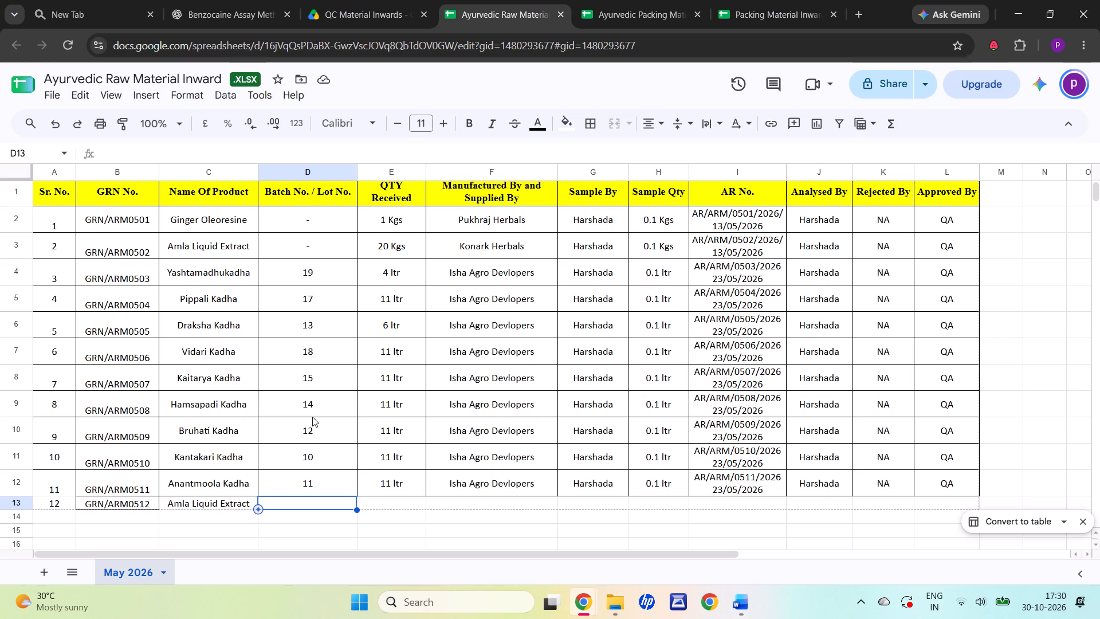
pyautogui.press('l')
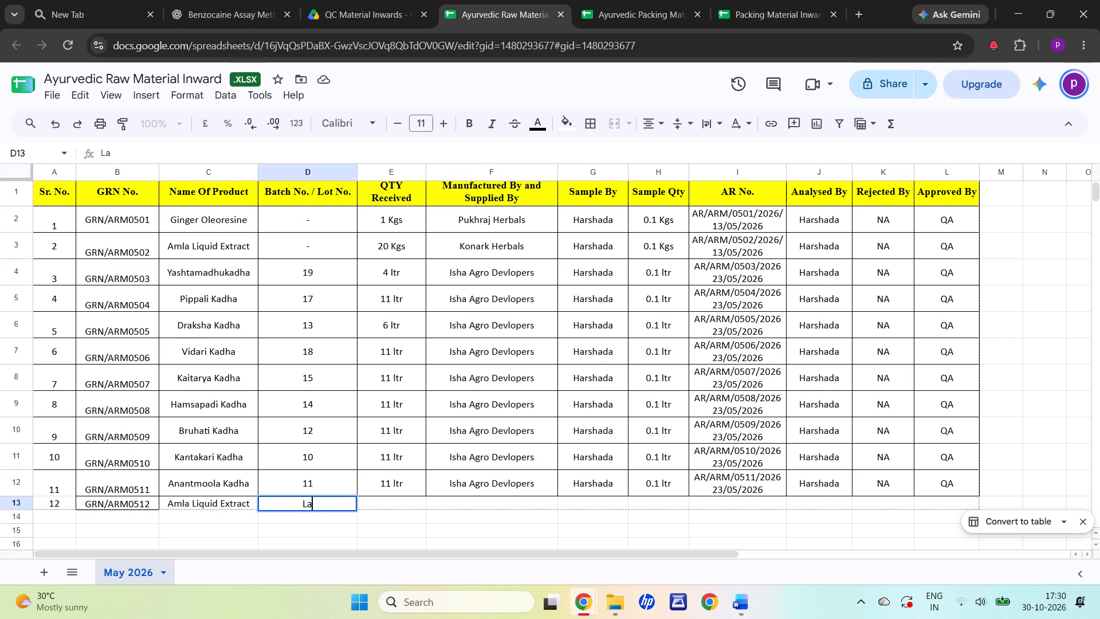
pyautogui.press('BackSpace')
pyautogui.press('a')
pyautogui.press('space')
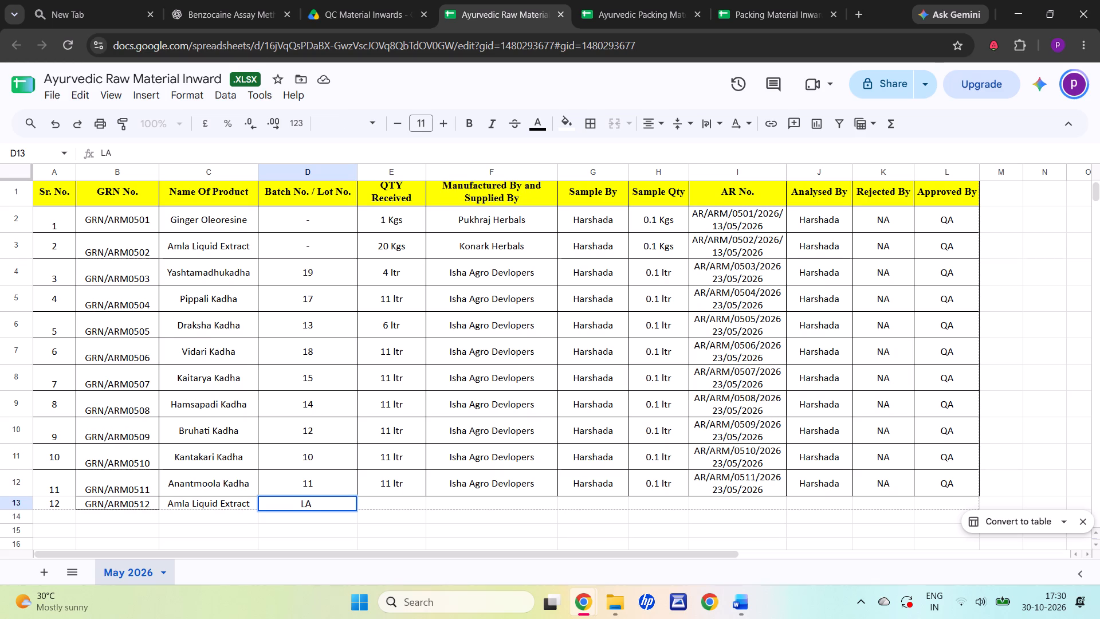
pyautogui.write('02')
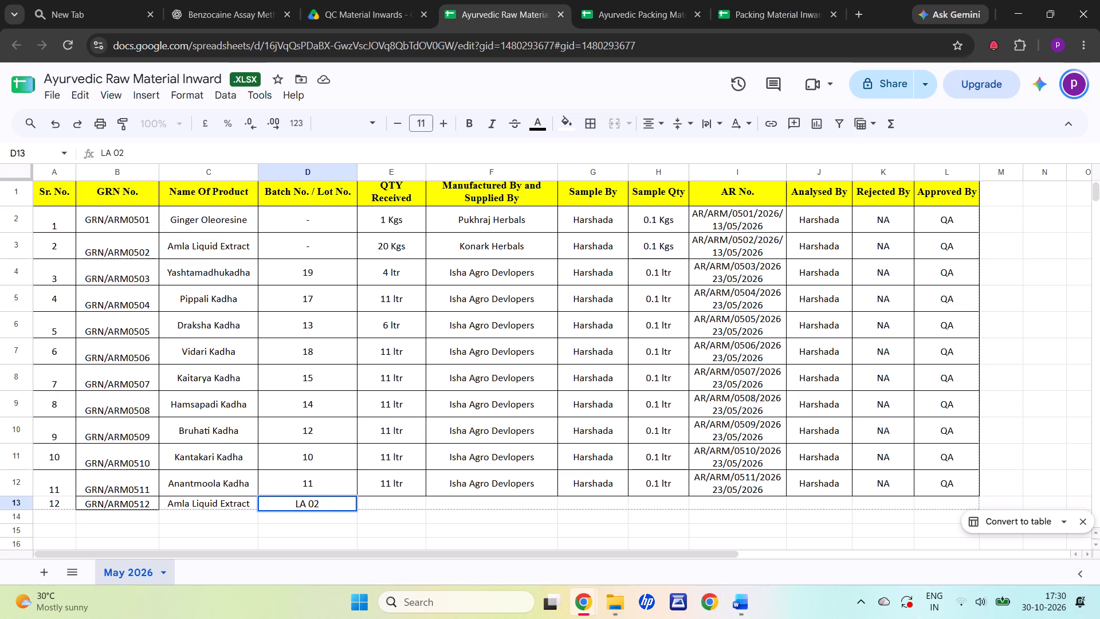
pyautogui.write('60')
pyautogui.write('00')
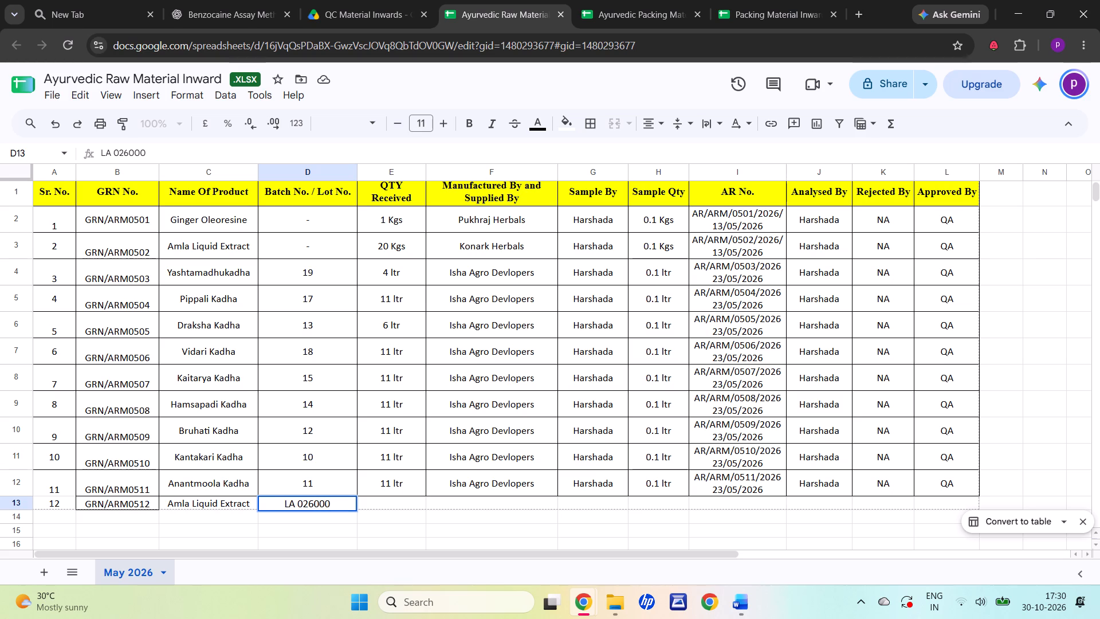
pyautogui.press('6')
# Enter 11 LTR as the quantity received and Konark Herbals as manufacturer and supplier in row 13.
pyautogui.click(395, 501)
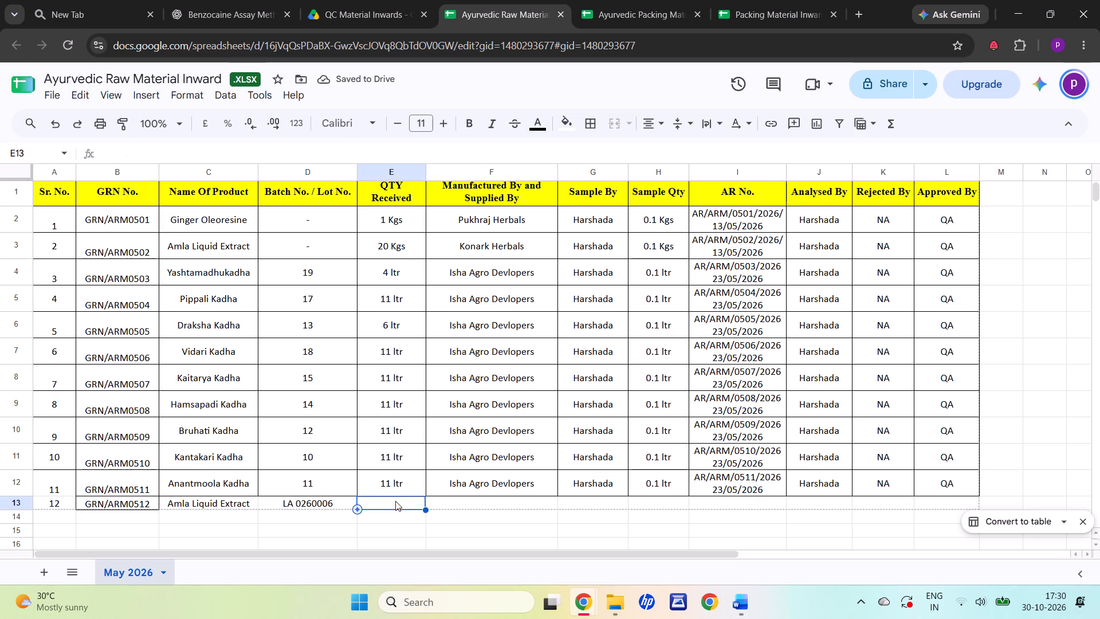
pyautogui.write('11')
pyautogui.press('space')
pyautogui.write('LTR')
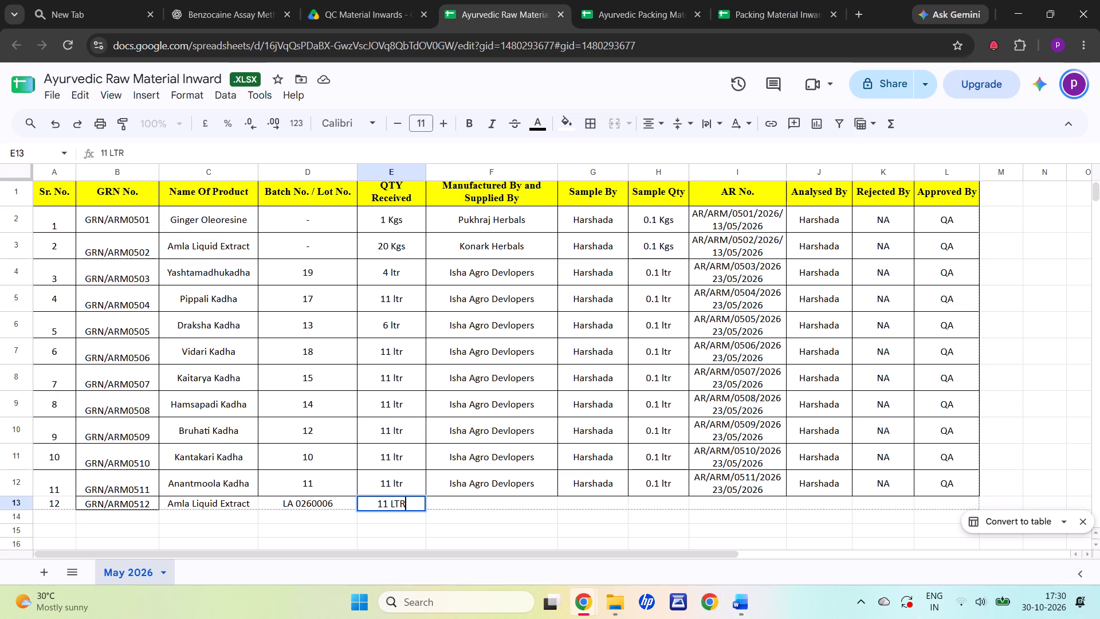
pyautogui.click(485, 499)
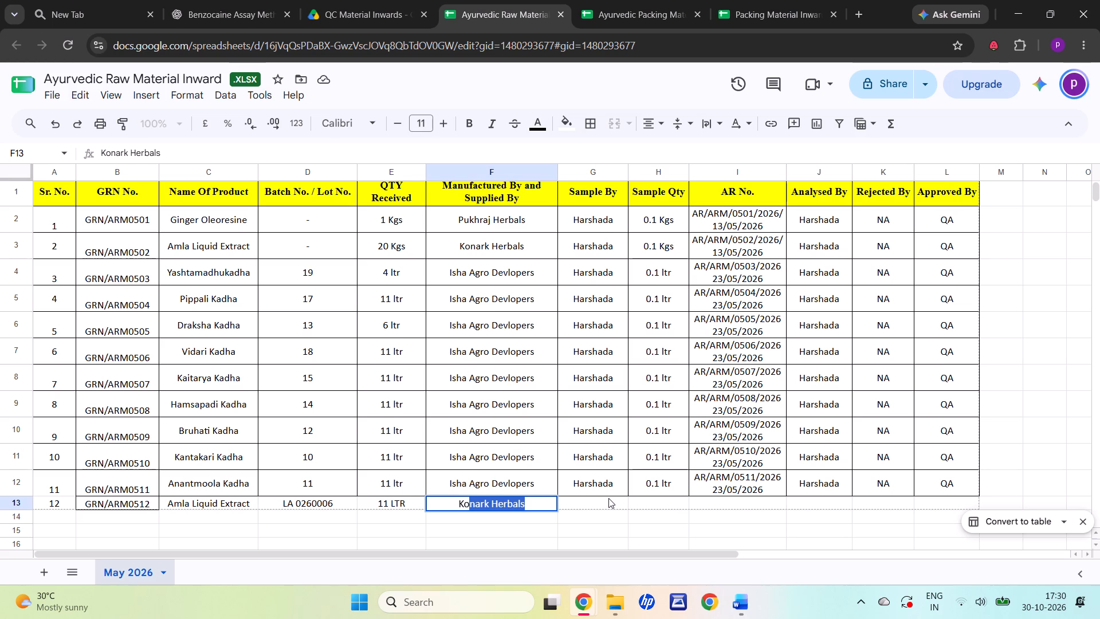
# Begin the Sample By entry in row 13 with the letter K.
pyautogui.click(608, 498)
pyautogui.click(608, 498)
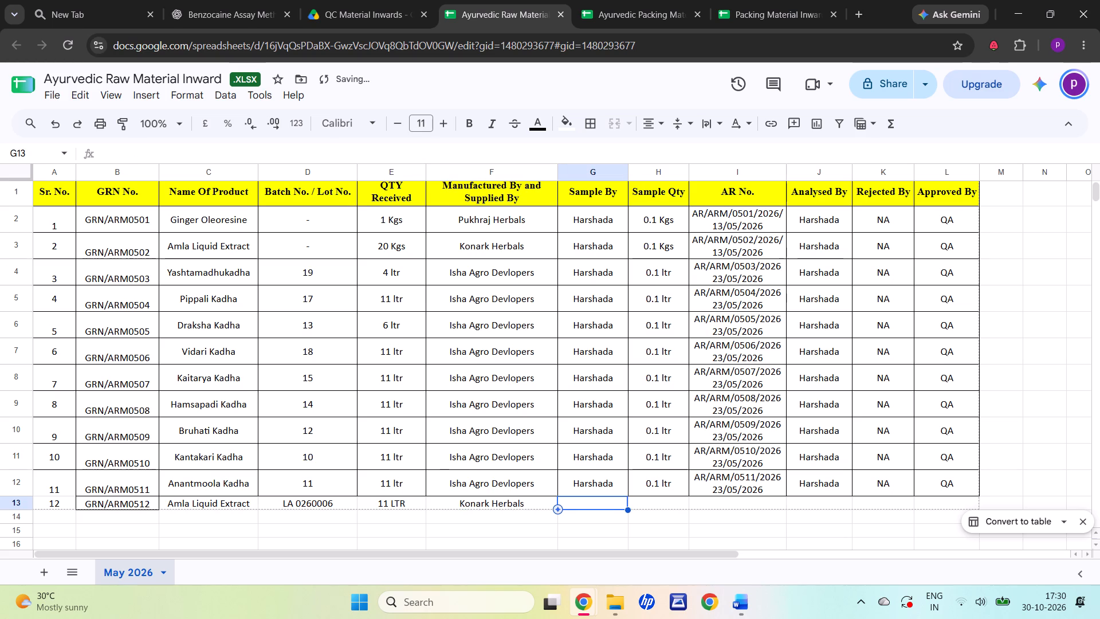
pyautogui.click(601, 508)
pyautogui.click(601, 502)
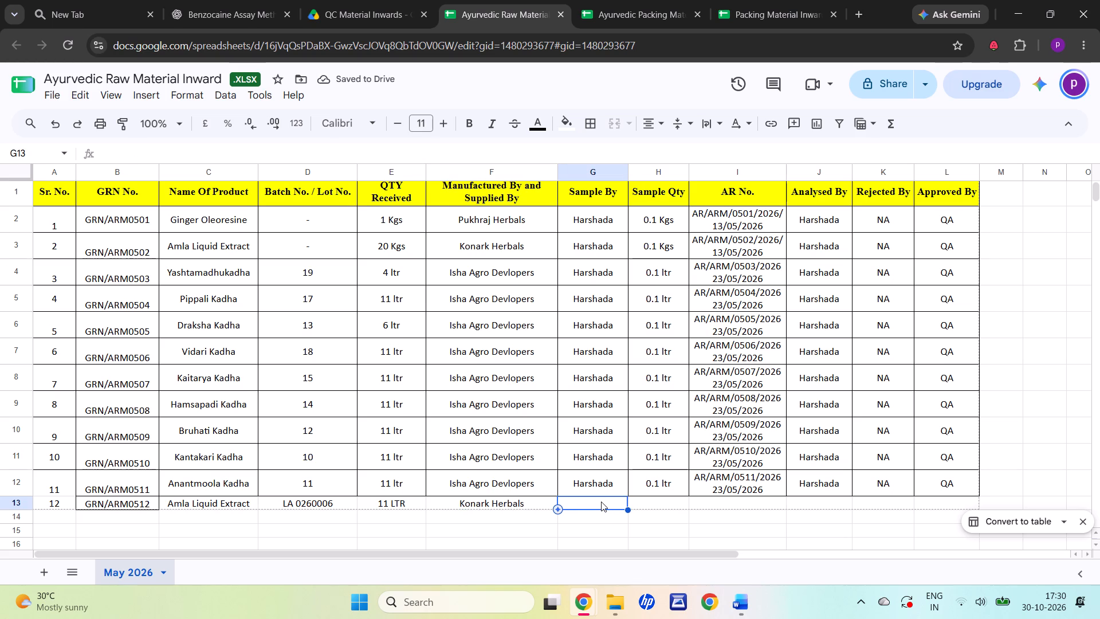
pyautogui.press('k')
pyautogui.press('BackSpace')
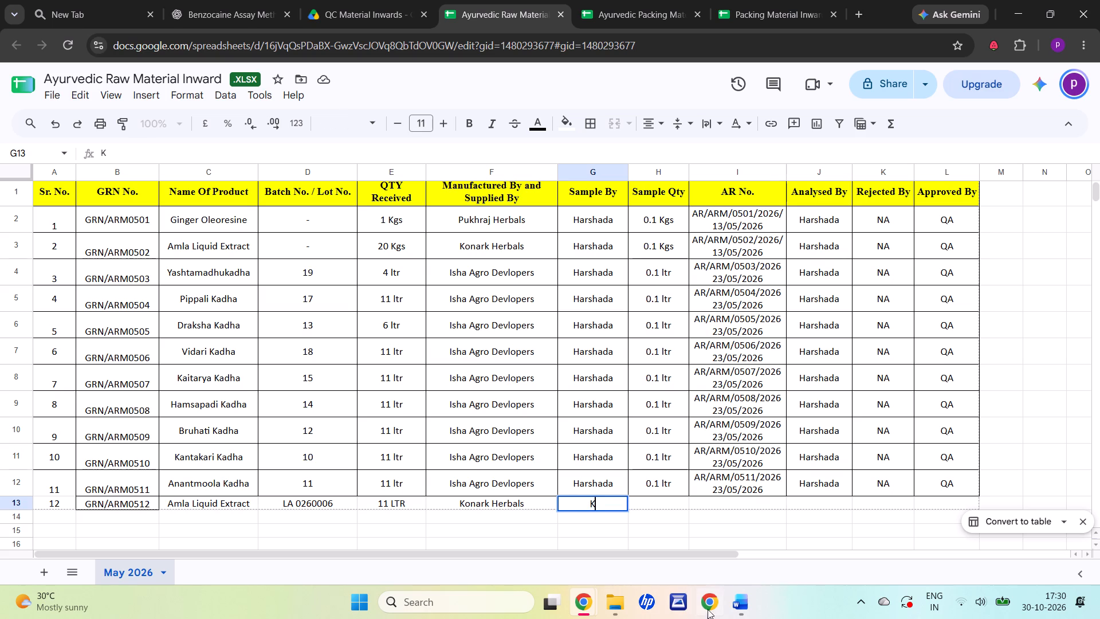
# Leave the spreadsheet and launch the app with the K logo.
pyautogui.click(620, 611)
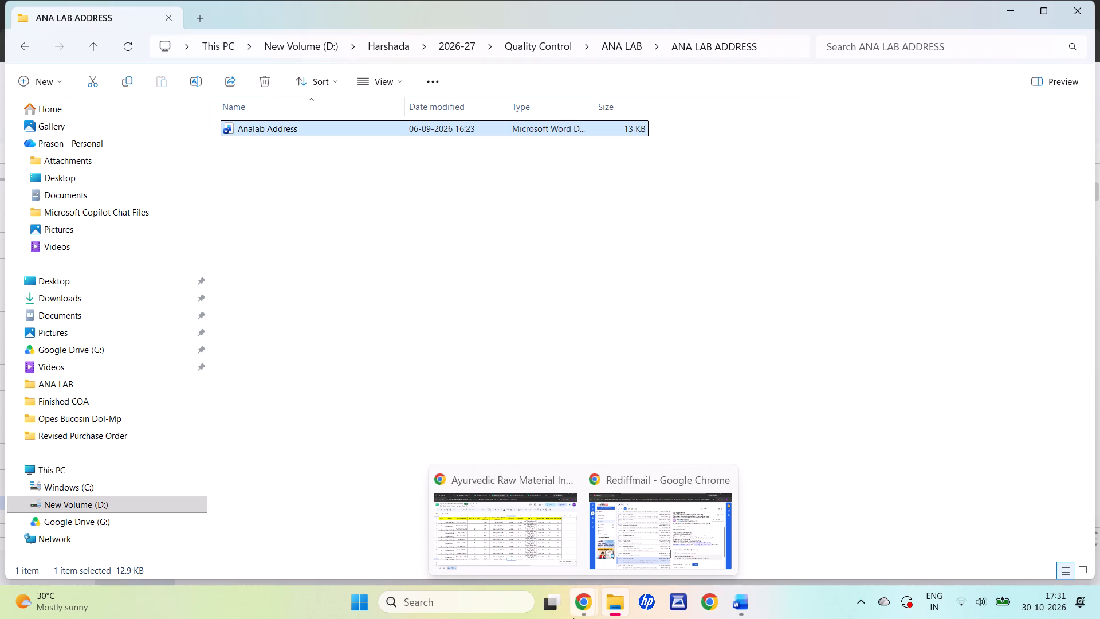
pyautogui.click(365, 612)
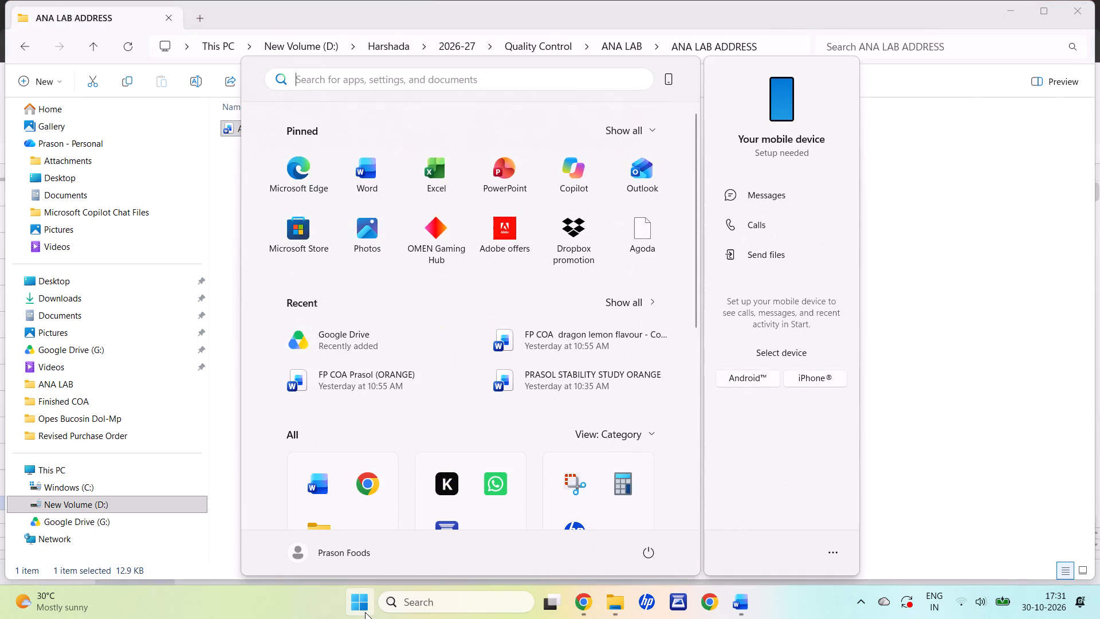
pyautogui.click(443, 477)
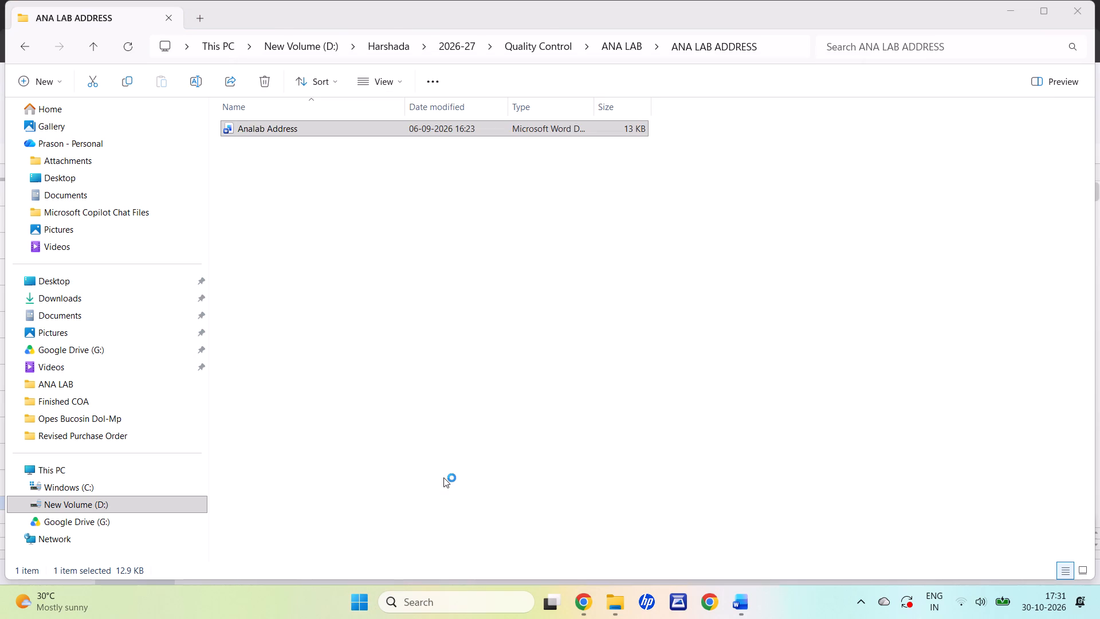
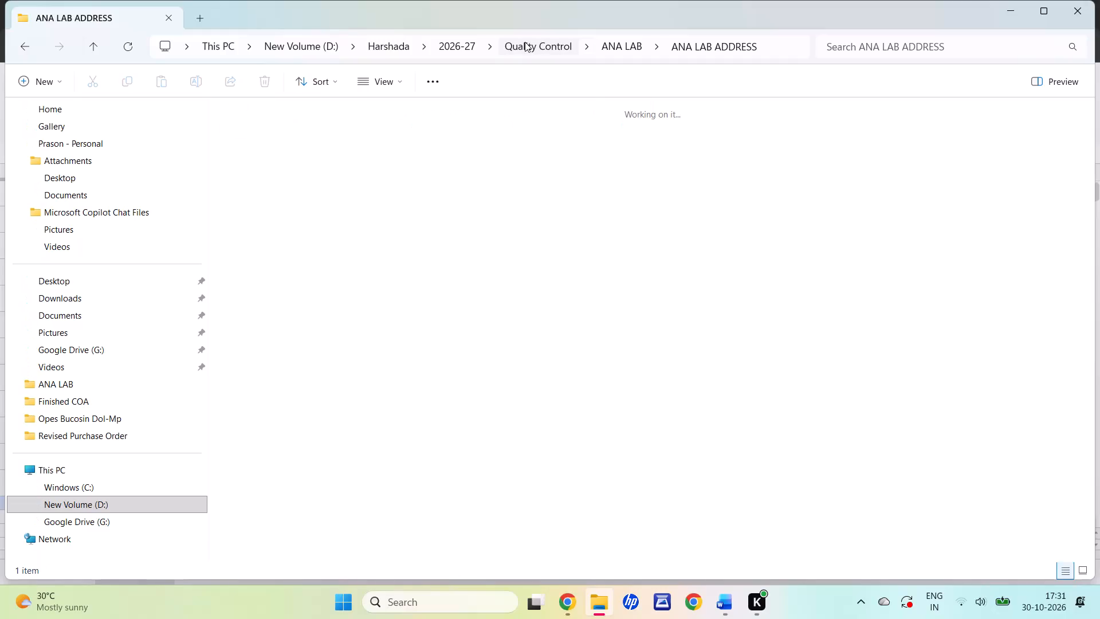
# Switch back to the Ayurvedic Raw Material Inward spreadsheet in Chrome and complete the Sample By entry in row 13 as Kranti.
pyautogui.click(372, 42)
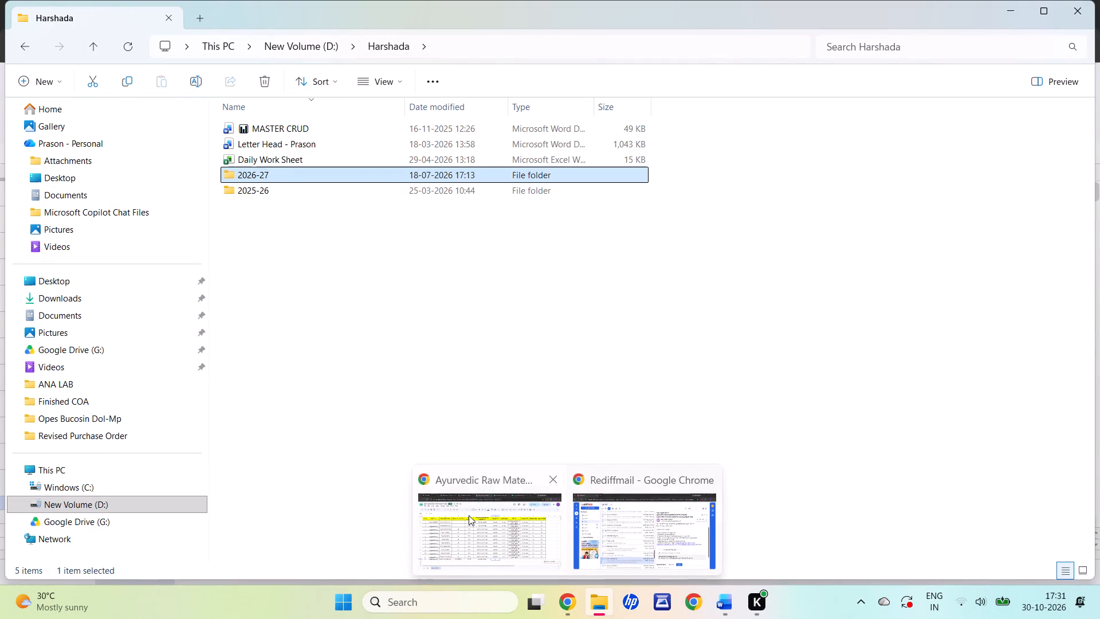
pyautogui.click(469, 515)
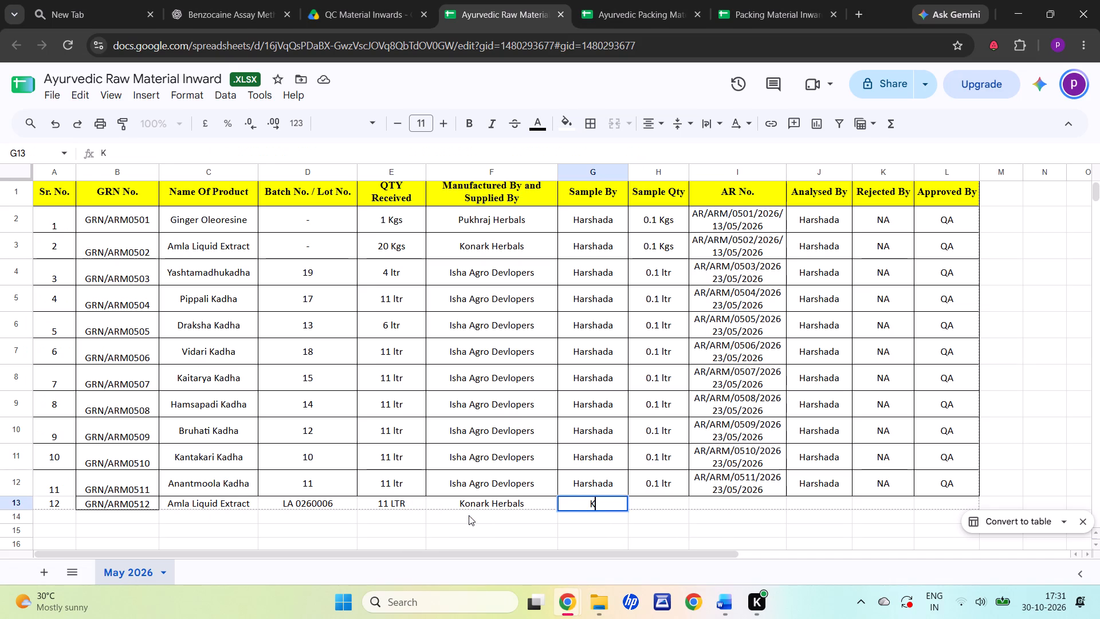
pyautogui.write('rati')
pyautogui.press('space')
pyautogui.press('BackSpace')
pyautogui.press('BackSpace')
pyautogui.press('BackSpace')
pyautogui.write('nti')
pyautogui.press('space')
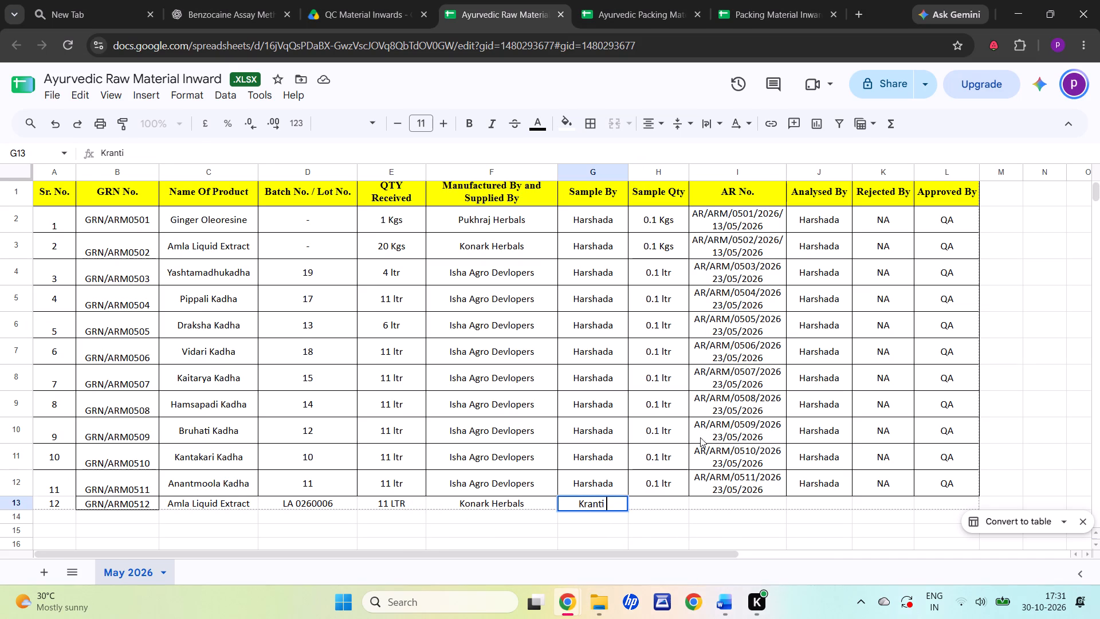
# Enter 0.1 ltr as the sample quantity for Amla Liquid Extract in row 13.
pyautogui.click(663, 499)
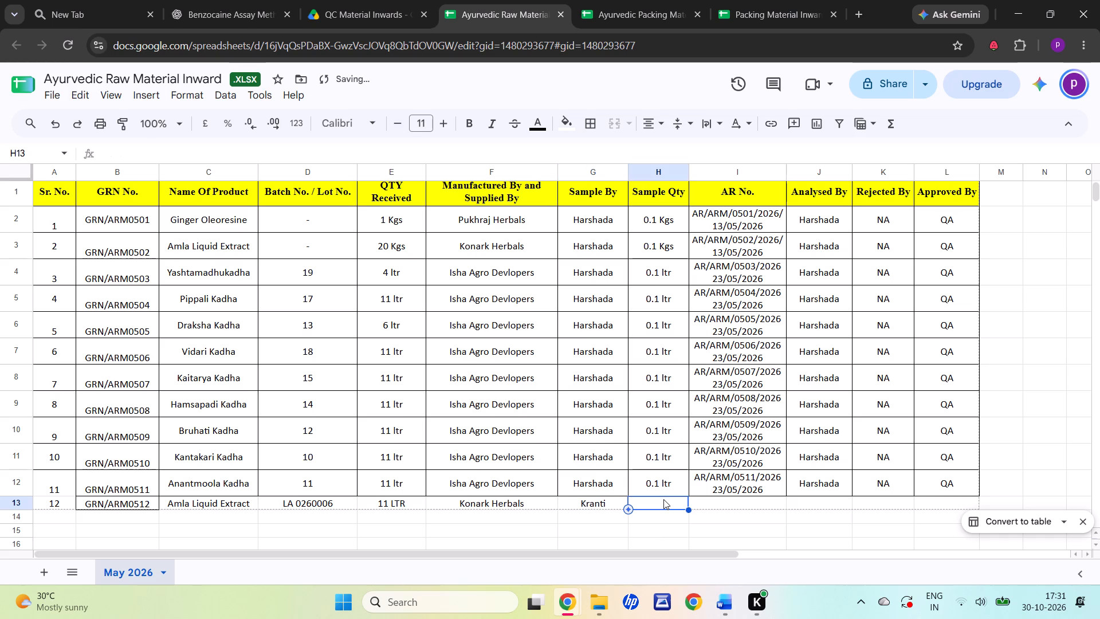
pyautogui.write('0.1')
pyautogui.press('space')
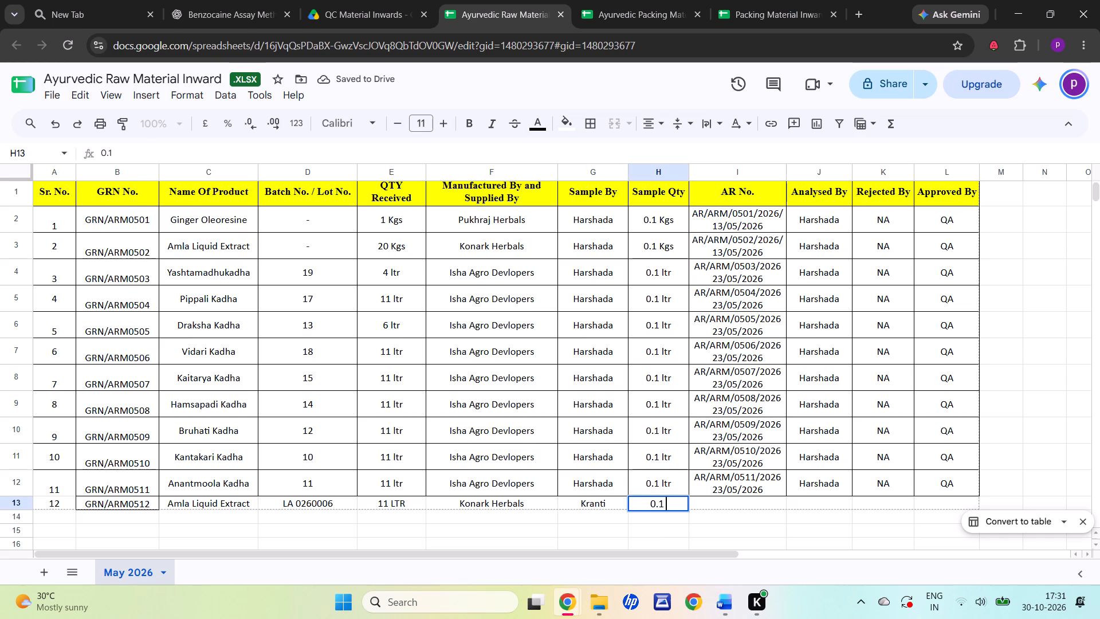
pyautogui.write('li')
pyautogui.press('BackSpace')
pyautogui.write('tr')
# Copy the AR number and date text from the Anantmoola Kadha row into the AR No. cell of row 13.
pyautogui.click(709, 500)
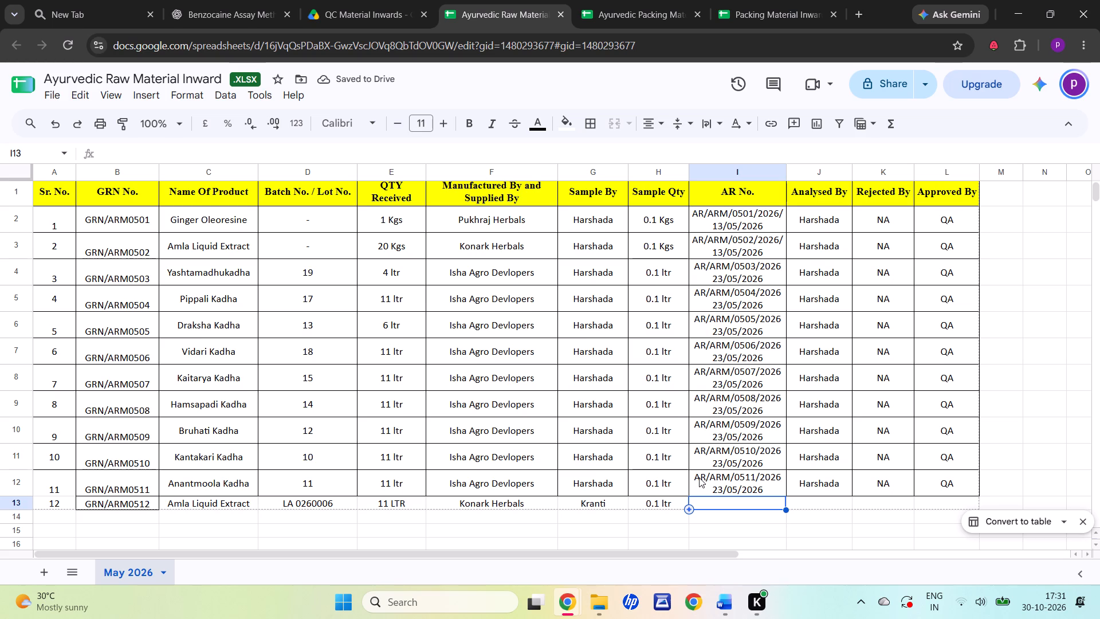
pyautogui.doubleClick(694, 475)
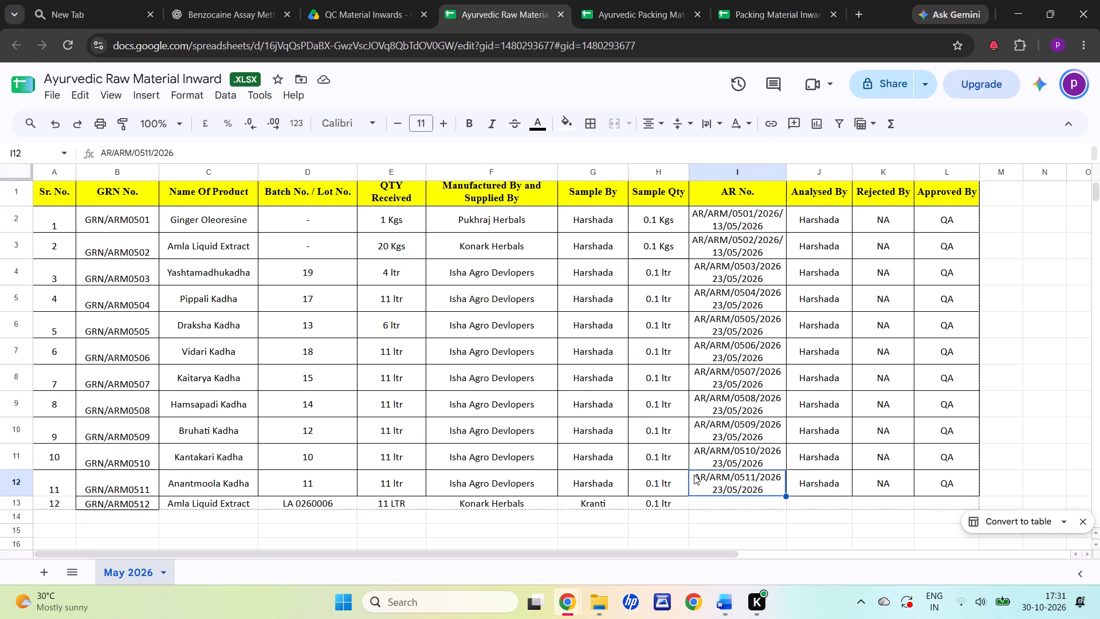
pyautogui.click(692, 473)
pyautogui.moveTo(692, 473); pyautogui.dragTo(718, 476)
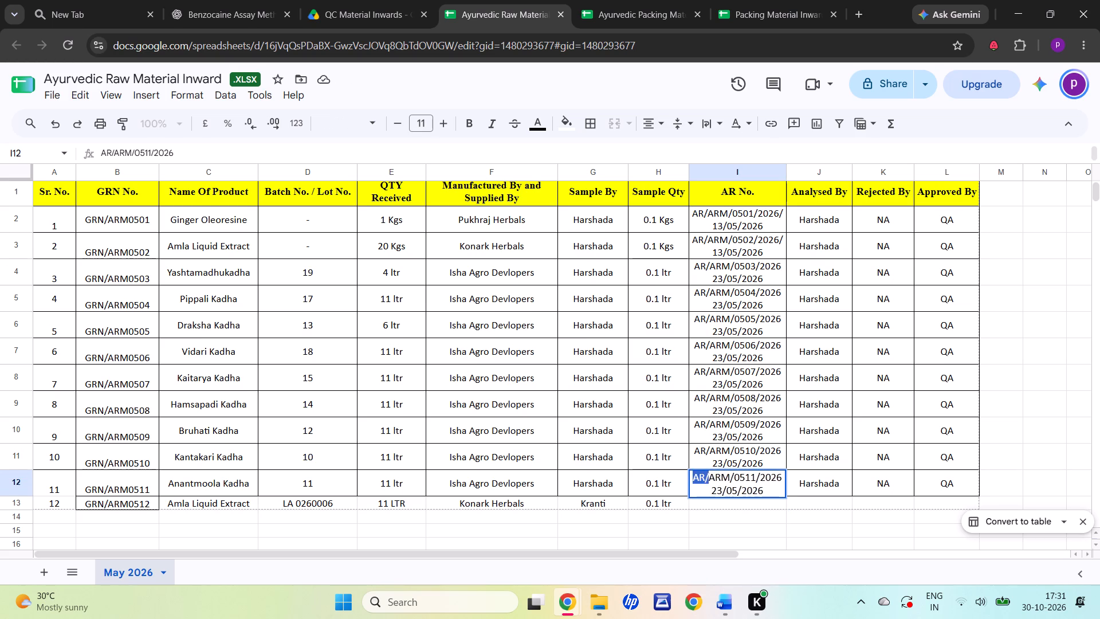
pyautogui.moveTo(718, 476); pyautogui.dragTo(773, 488)
pyautogui.hotkey('ctrl', 'c')
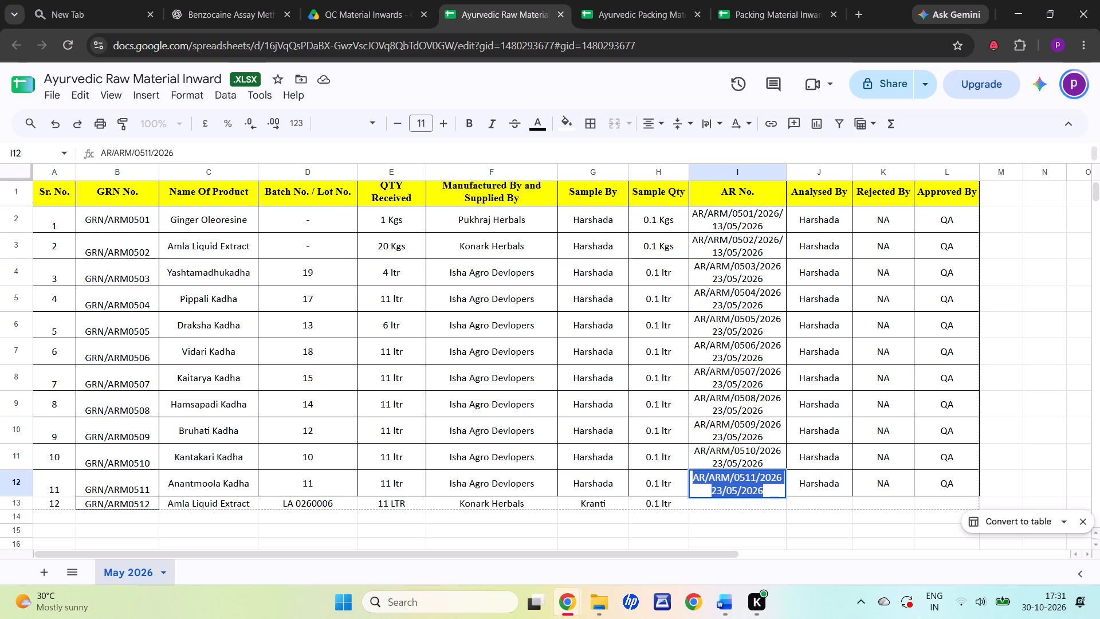
pyautogui.click(763, 500)
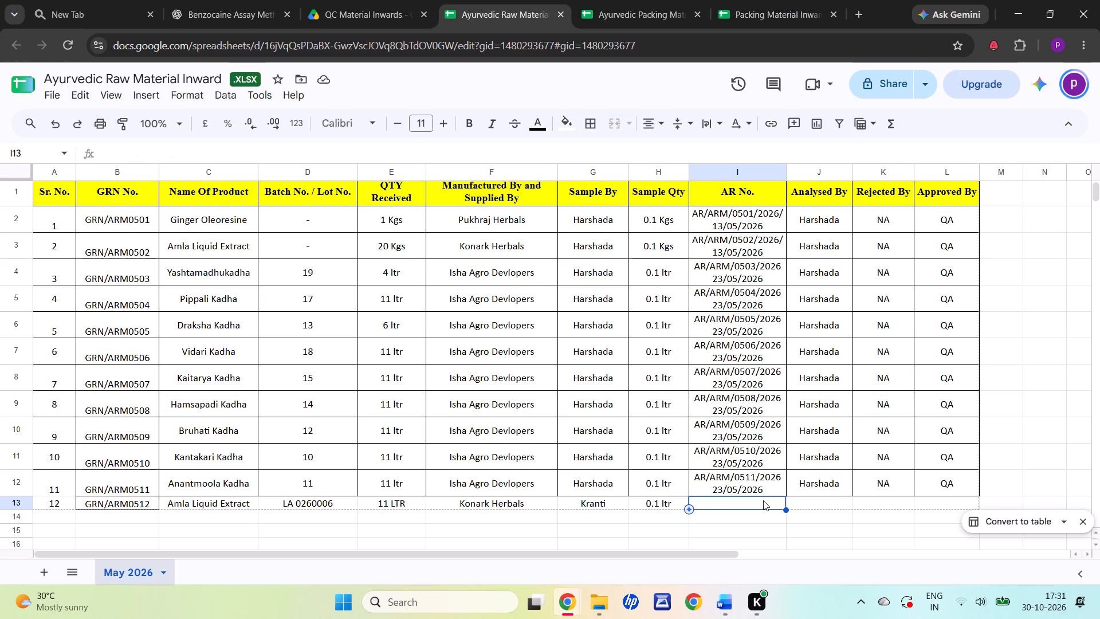
pyautogui.hotkey('ctrl', 'v')
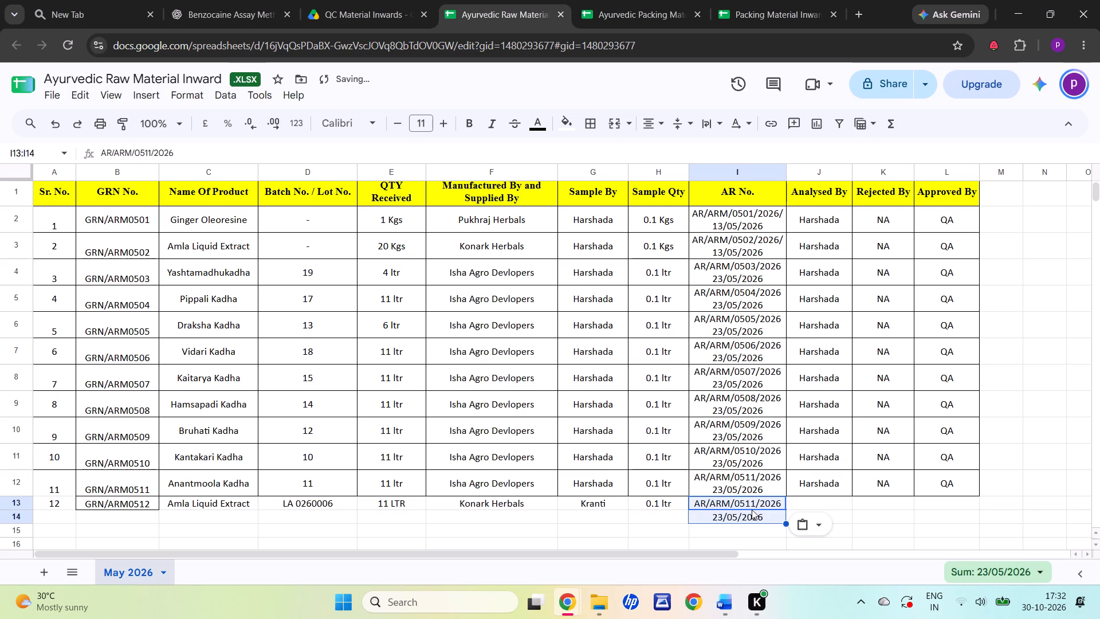
# Open the pasted AR number in row 13 for editing.
pyautogui.click(752, 510)
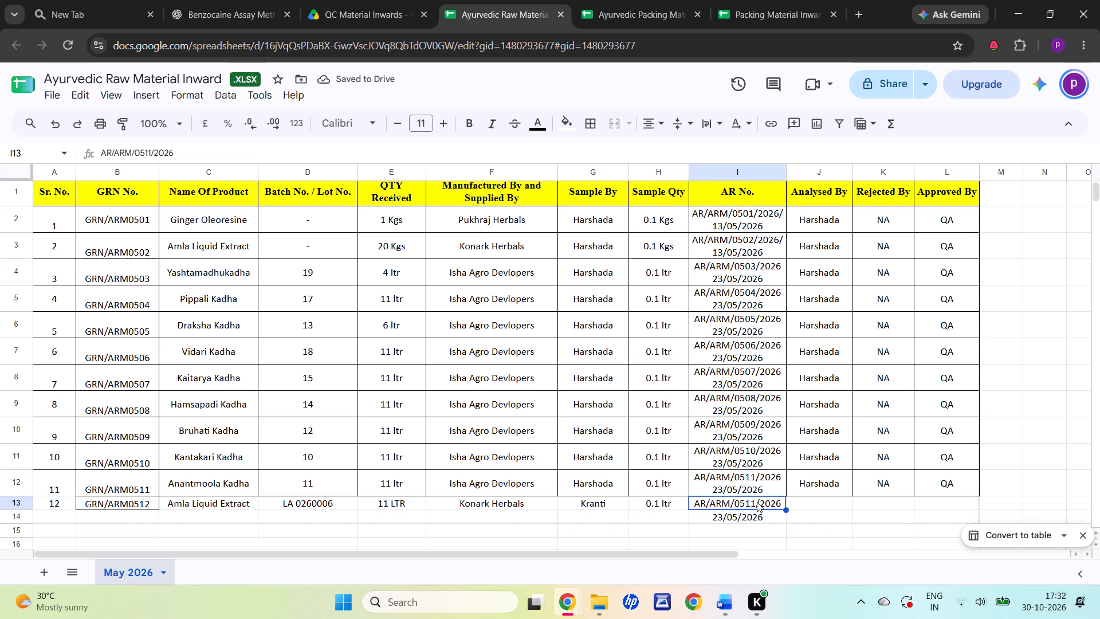
pyautogui.doubleClick(757, 502)
pyautogui.click(755, 502)
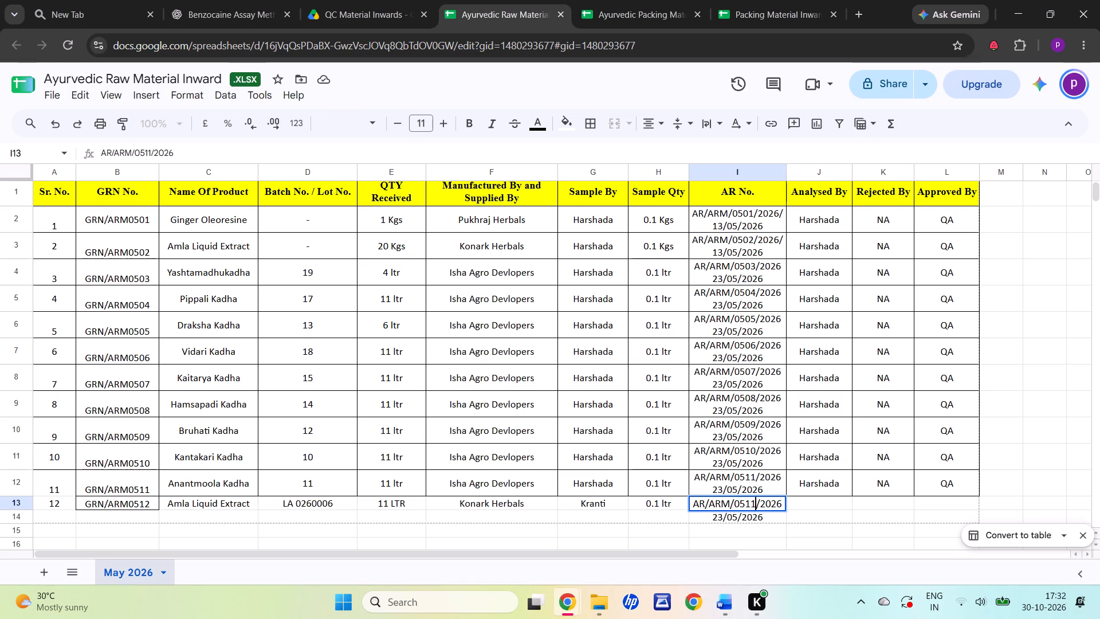
# Change the AR number in row 13 to AR/ARM/0512/2026.
pyautogui.press('BackSpace')
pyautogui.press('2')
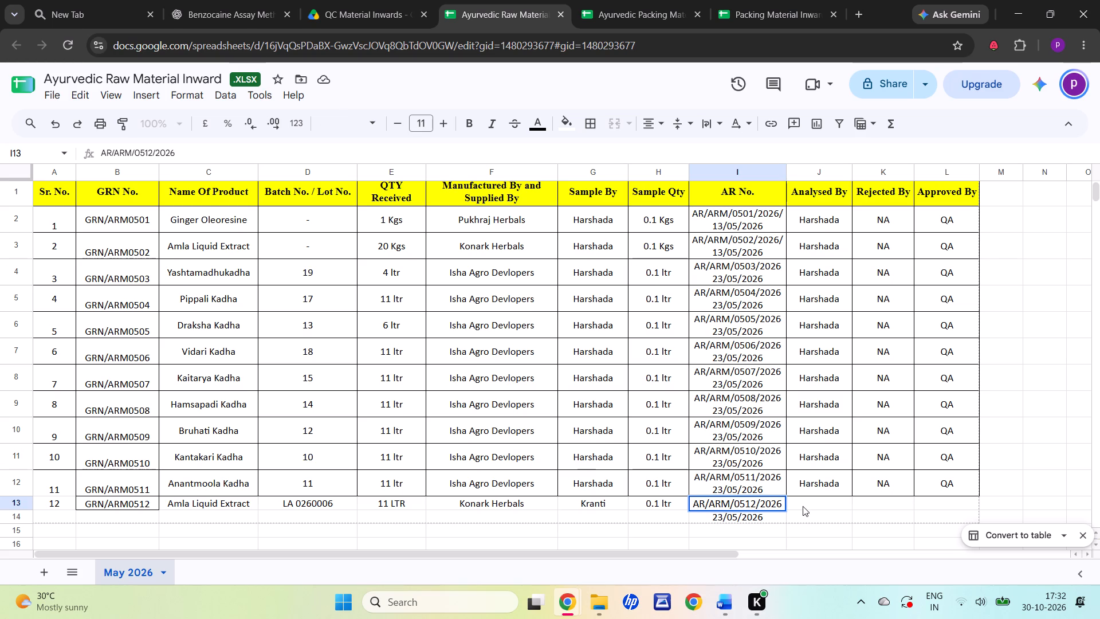
# Enter Kranti as Analysed By for Amla Liquid Extract in row 13.
pyautogui.click(804, 501)
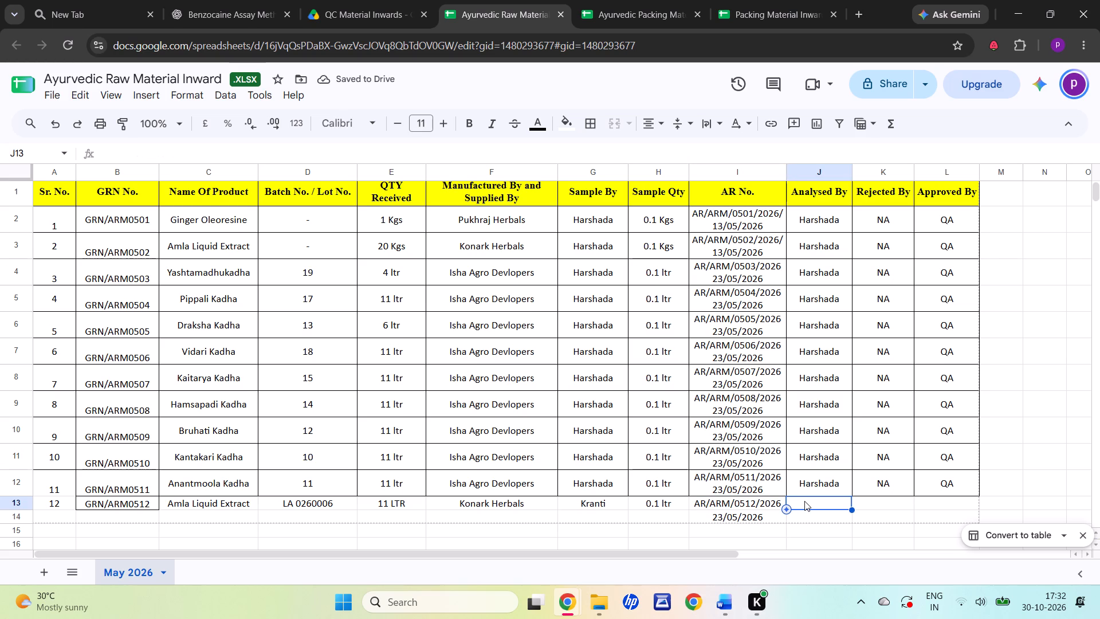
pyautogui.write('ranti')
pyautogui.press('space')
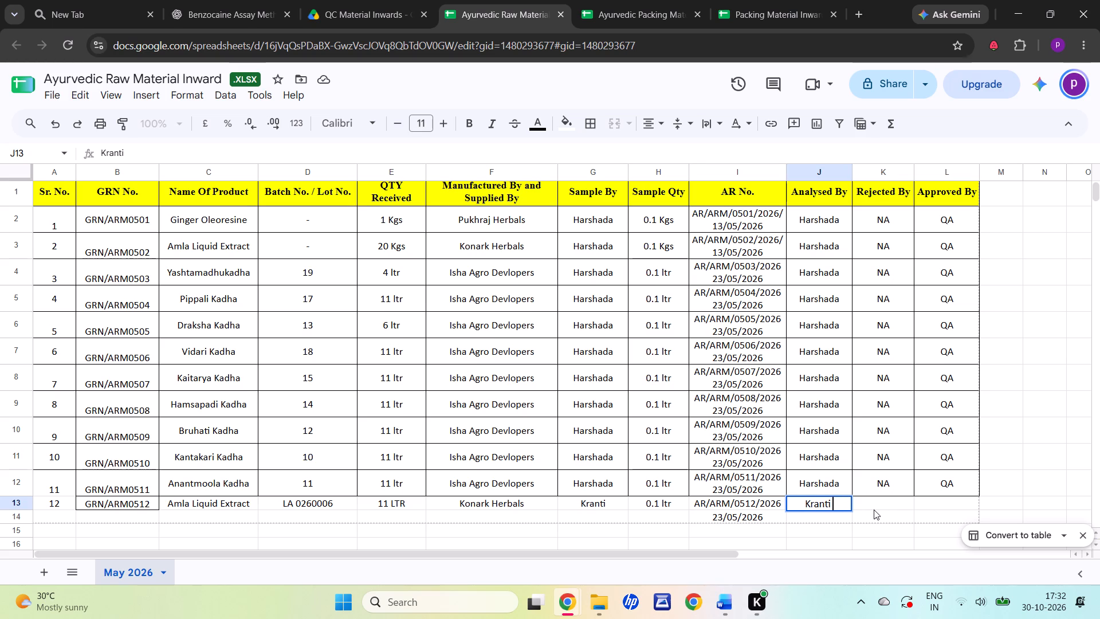
# Fill in row 13 with NA under Rejected By and QA under Approved By.
pyautogui.click(876, 497)
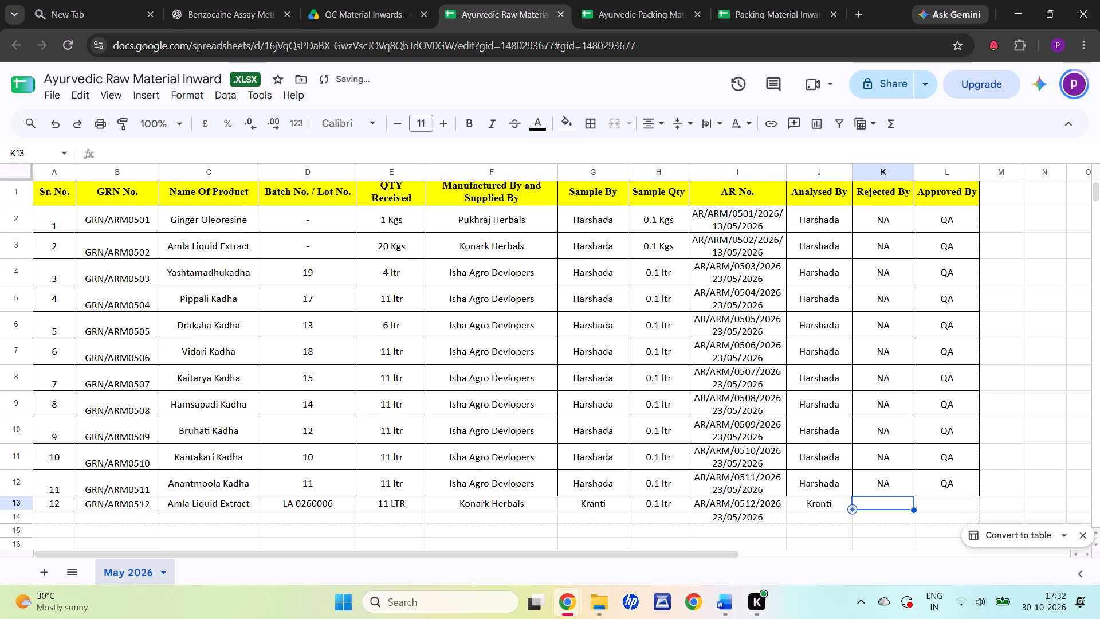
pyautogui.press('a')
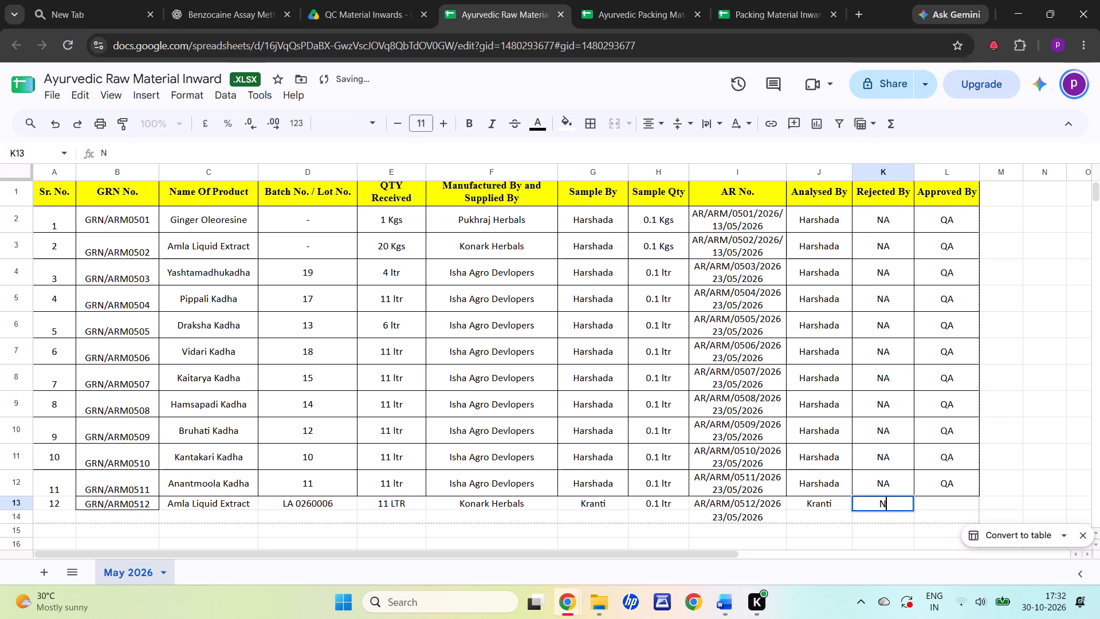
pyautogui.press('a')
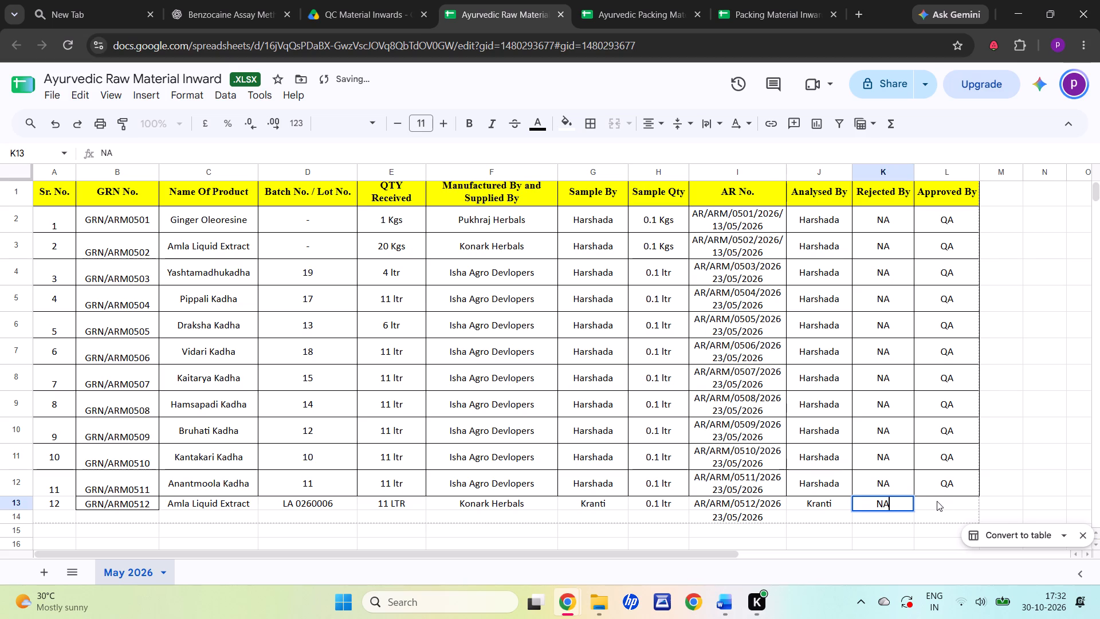
pyautogui.click(937, 501)
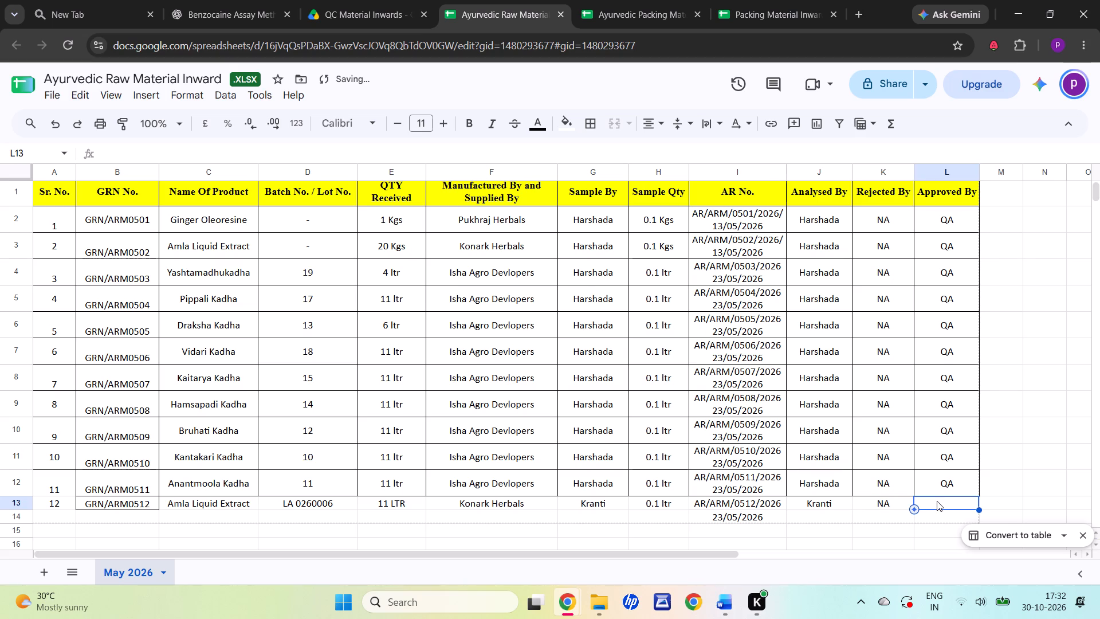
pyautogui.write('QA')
pyautogui.scroll(-1, 937, 501)
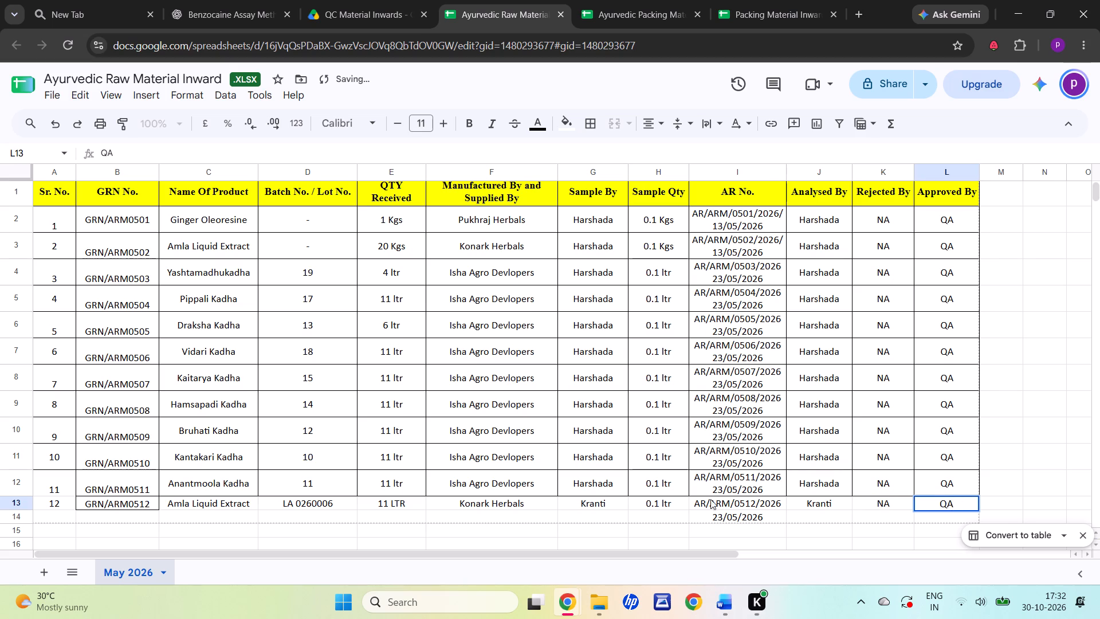
pyautogui.doubleClick(622, 541)
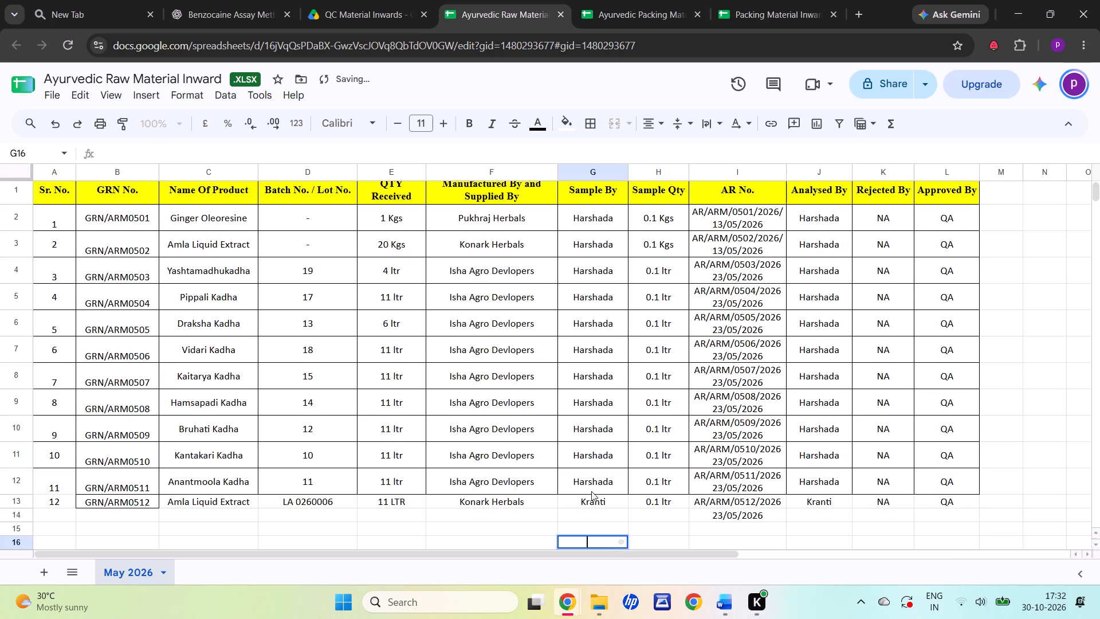
# Apply all borders to the whole of row 13.
pyautogui.click(559, 502)
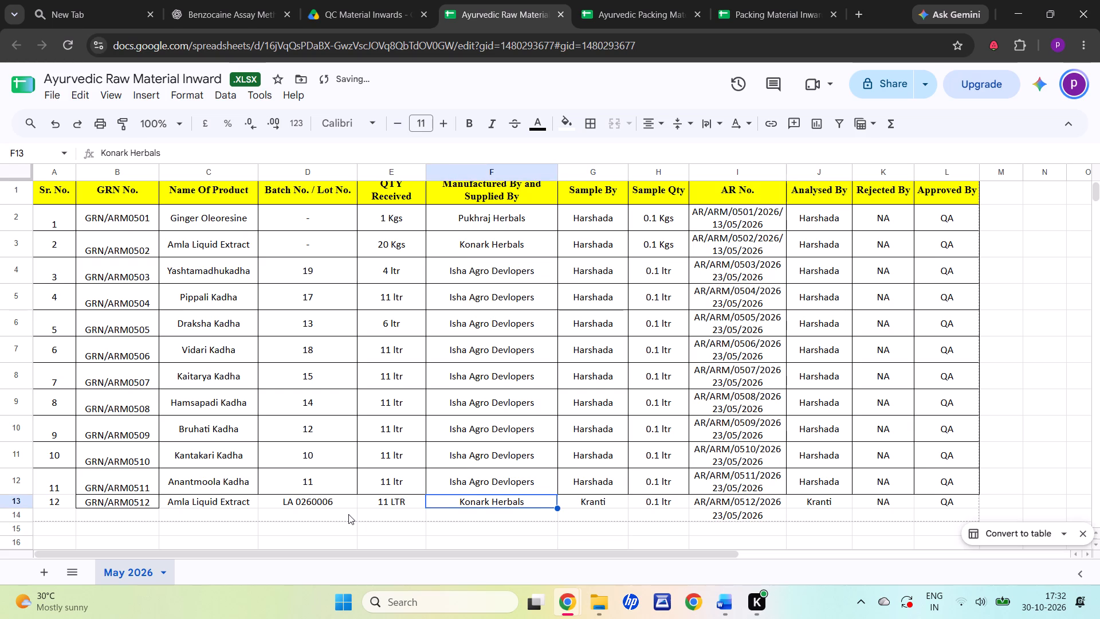
pyautogui.hscroll(-2, 144, 519)
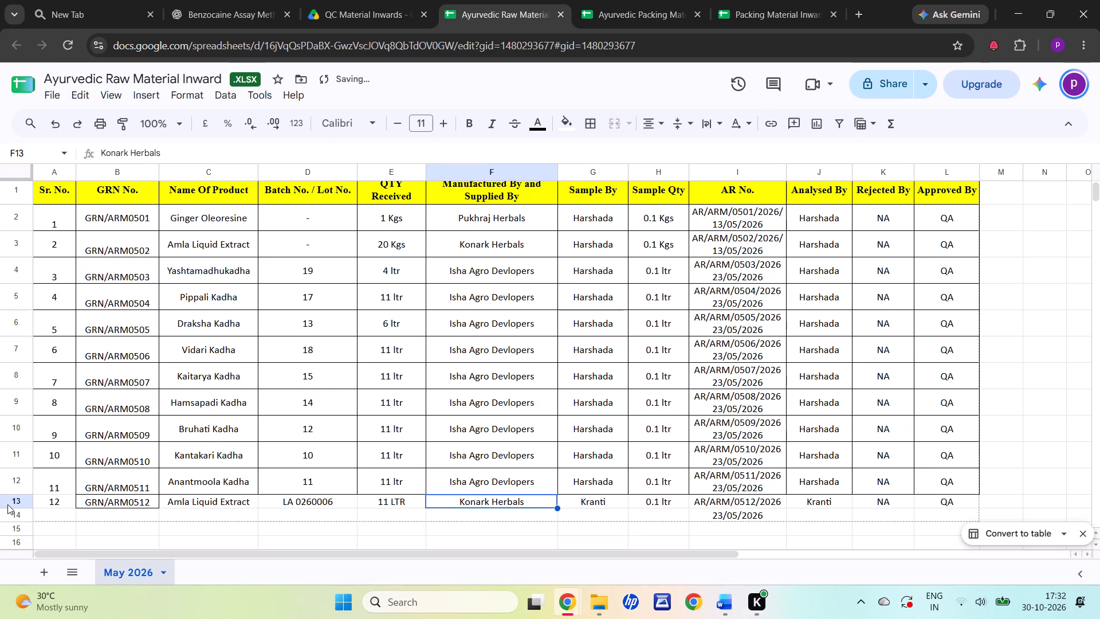
pyautogui.click(13, 503)
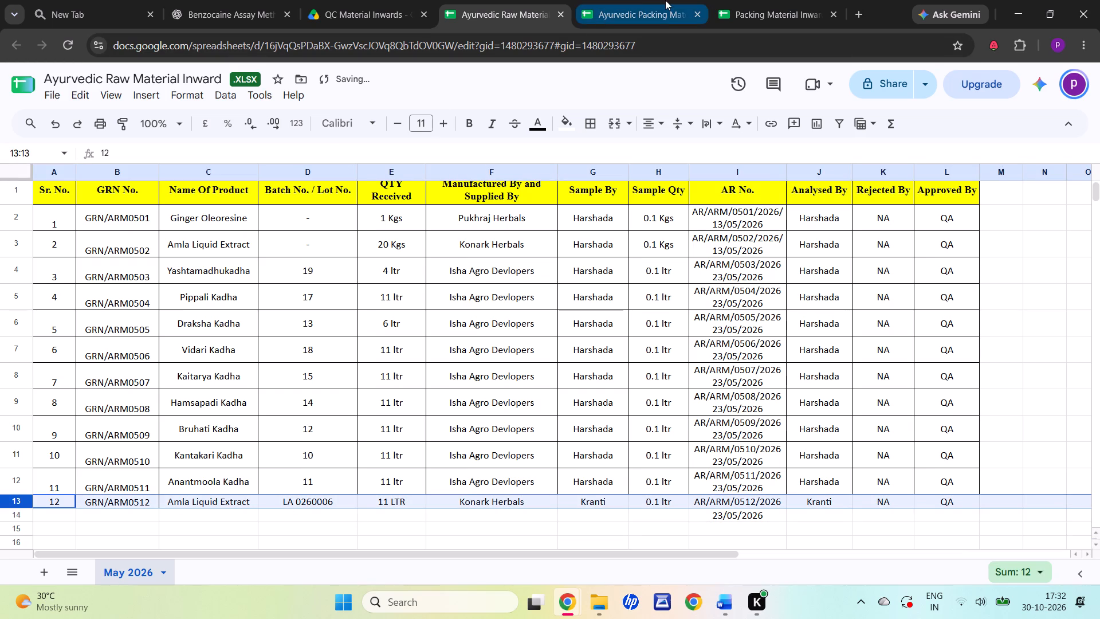
pyautogui.click(591, 118)
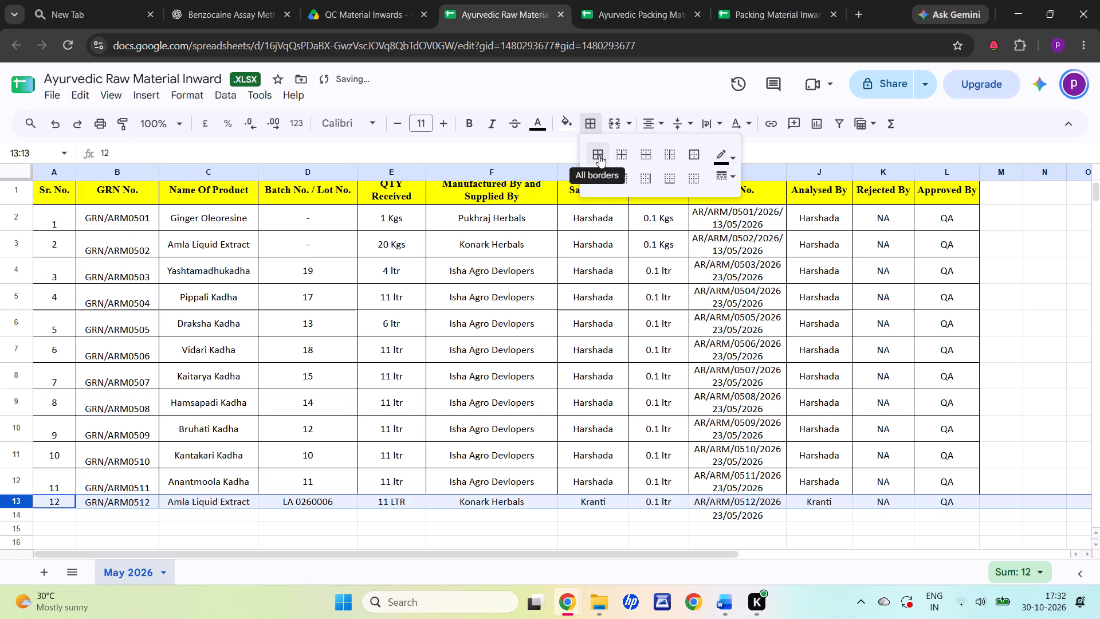
pyautogui.click(599, 155)
pyautogui.click(701, 354)
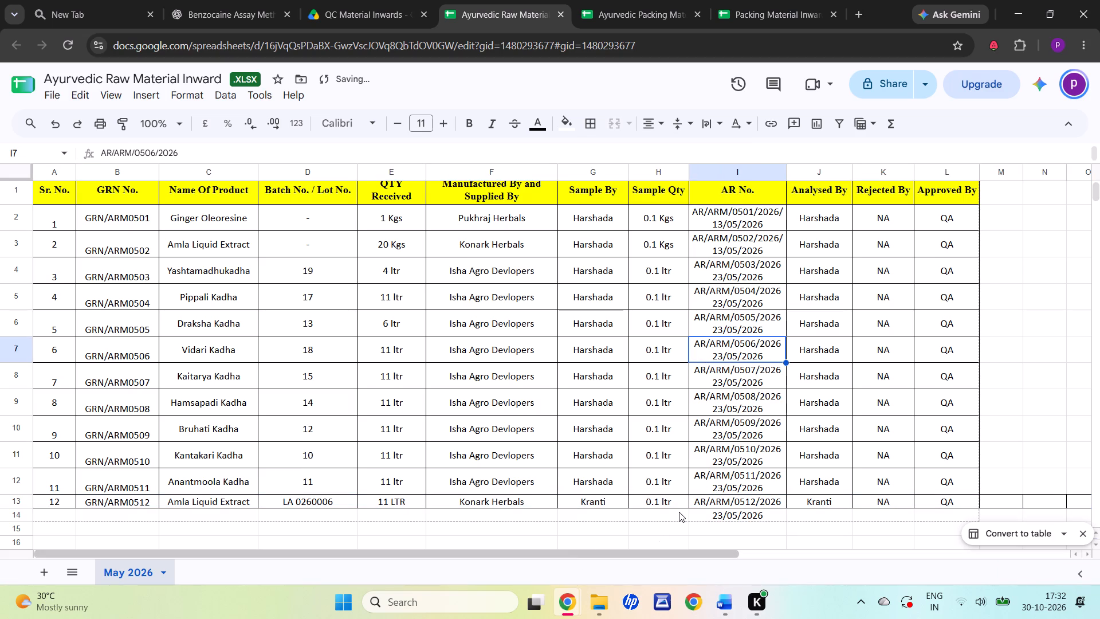
# Open the AR No. cell in row 13 for editing at the end of its text.
pyautogui.click(771, 501)
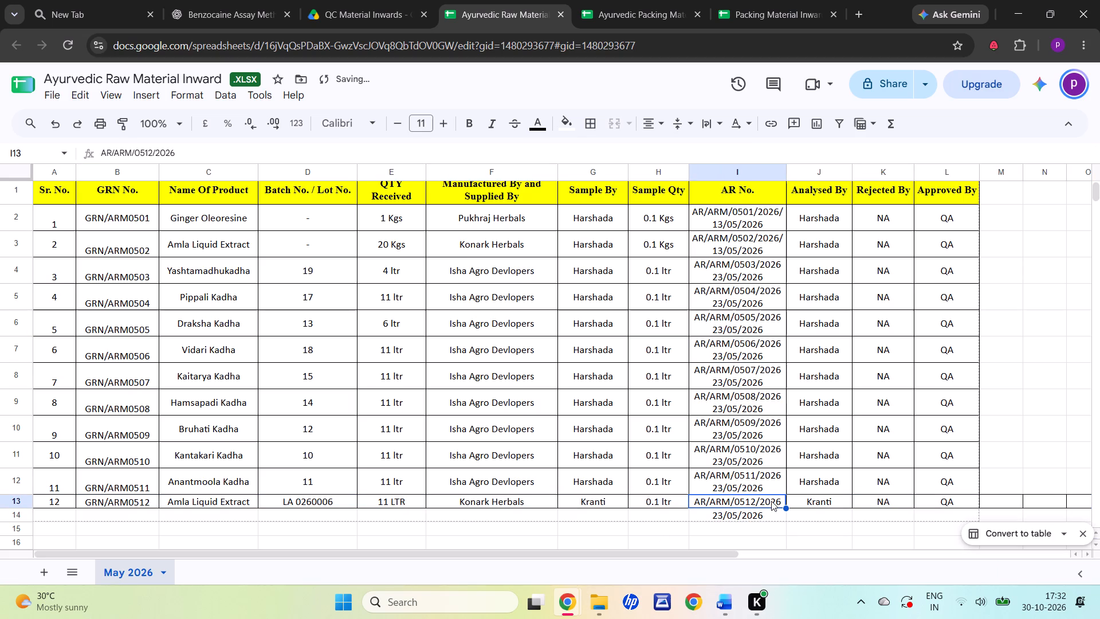
pyautogui.doubleClick(783, 500)
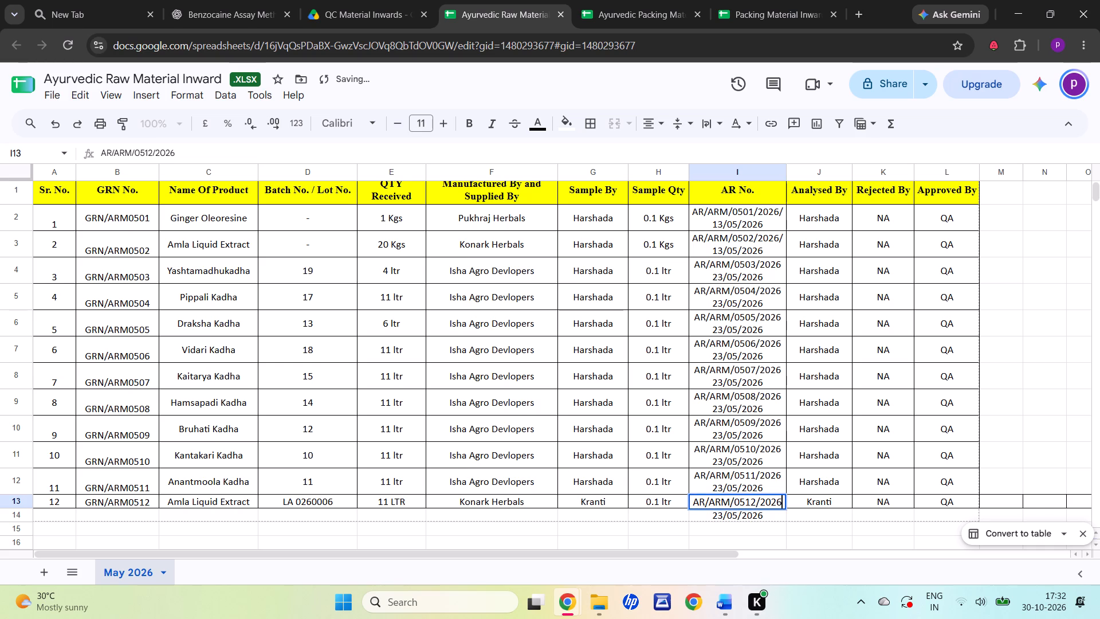
# Copy the date 23/05/2026 from cell I14, directly below the row 13 AR number.
pyautogui.tripleClick(714, 512)
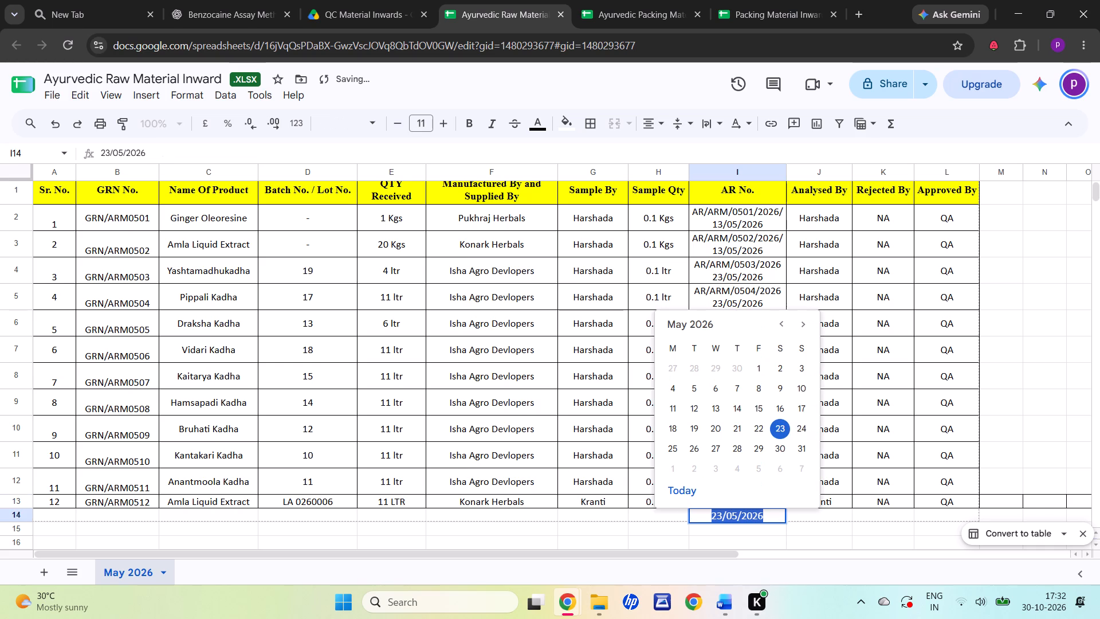
pyautogui.click(714, 512)
pyautogui.moveTo(714, 512); pyautogui.dragTo(789, 519)
pyautogui.click(789, 519)
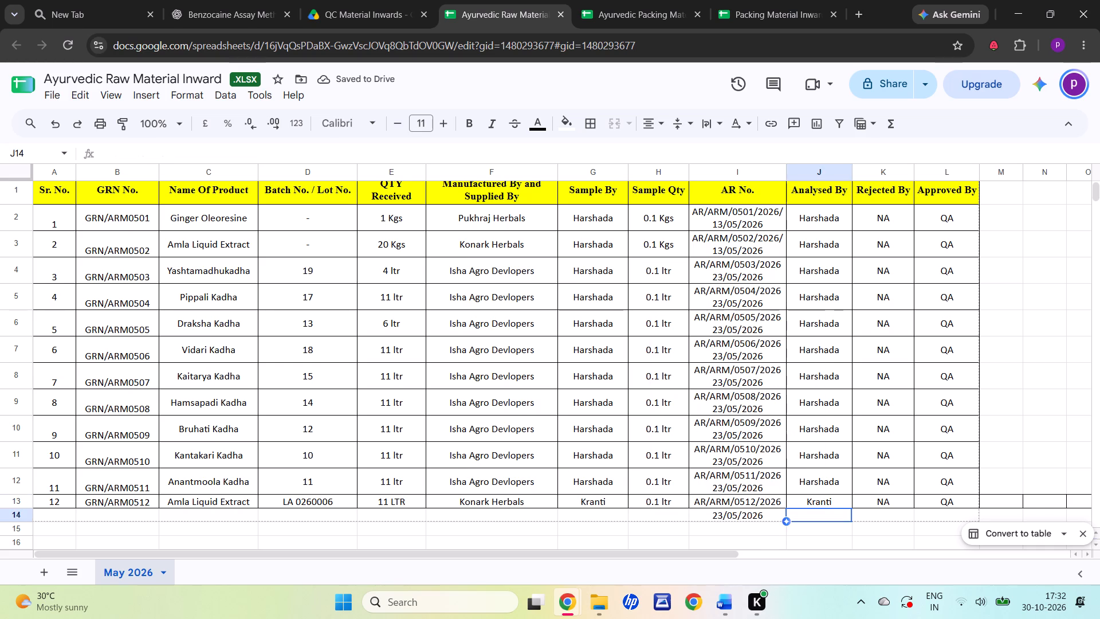
pyautogui.click(761, 515)
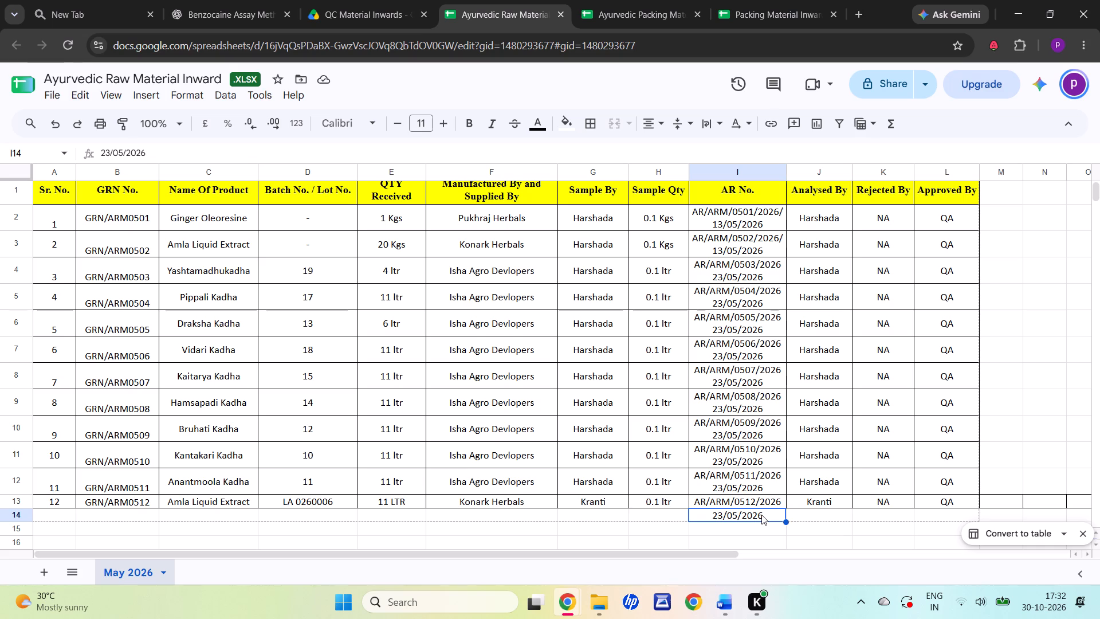
pyautogui.click(761, 515)
pyautogui.tripleClick(761, 515)
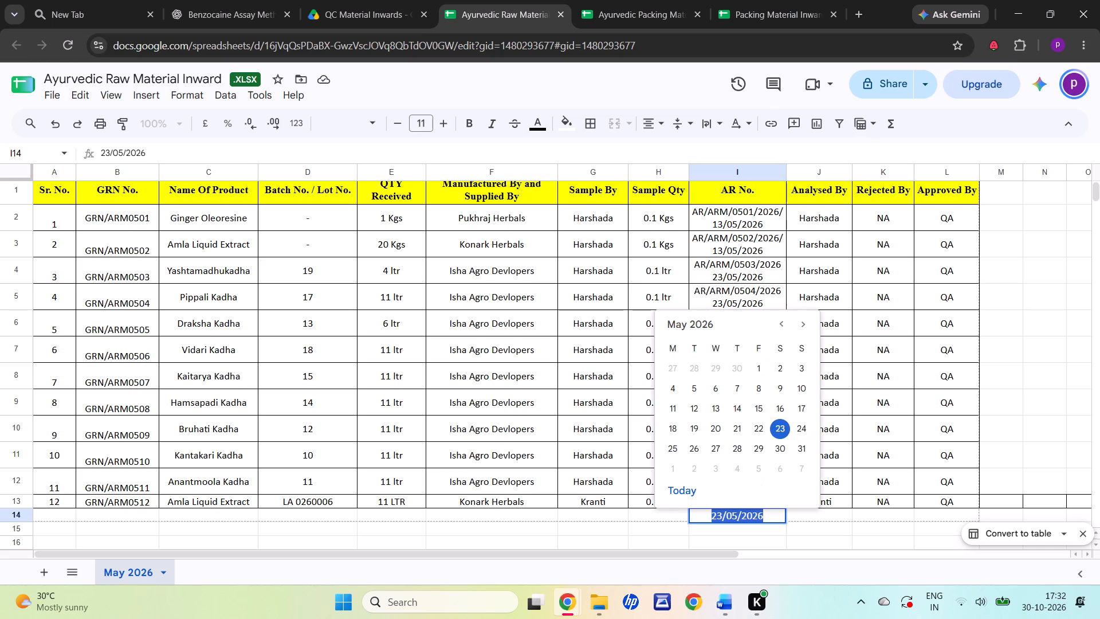
pyautogui.hotkey('ctrl', 'c')
pyautogui.hotkey('ctrl', 'space')
# Clear the stray date from cell I14 below the Amla Liquid Extract row.
pyautogui.click(786, 524)
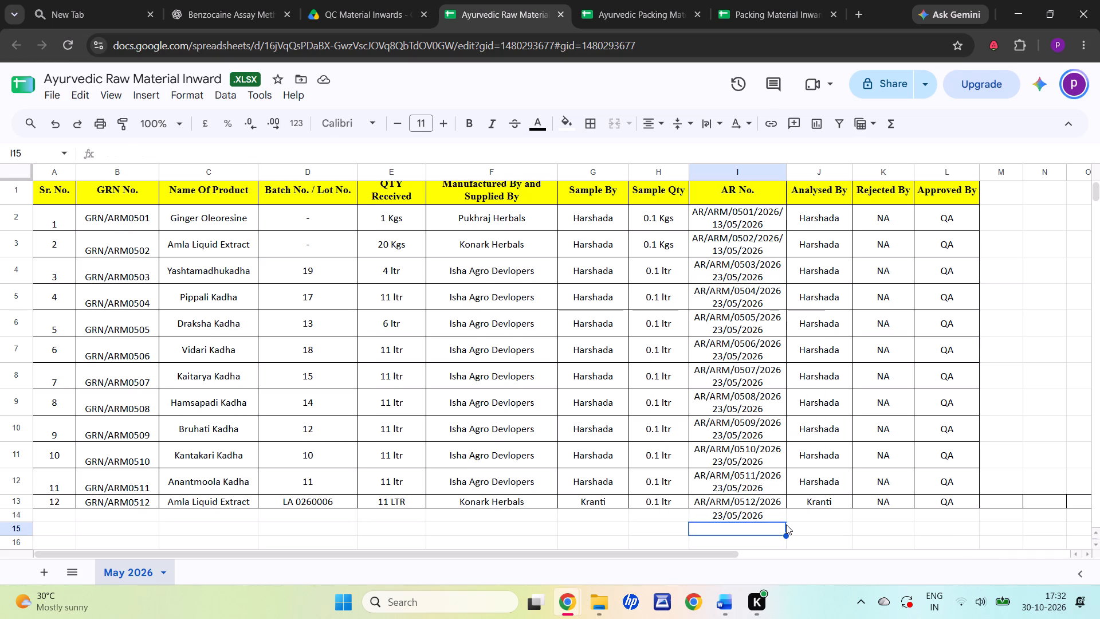
pyautogui.doubleClick(776, 499)
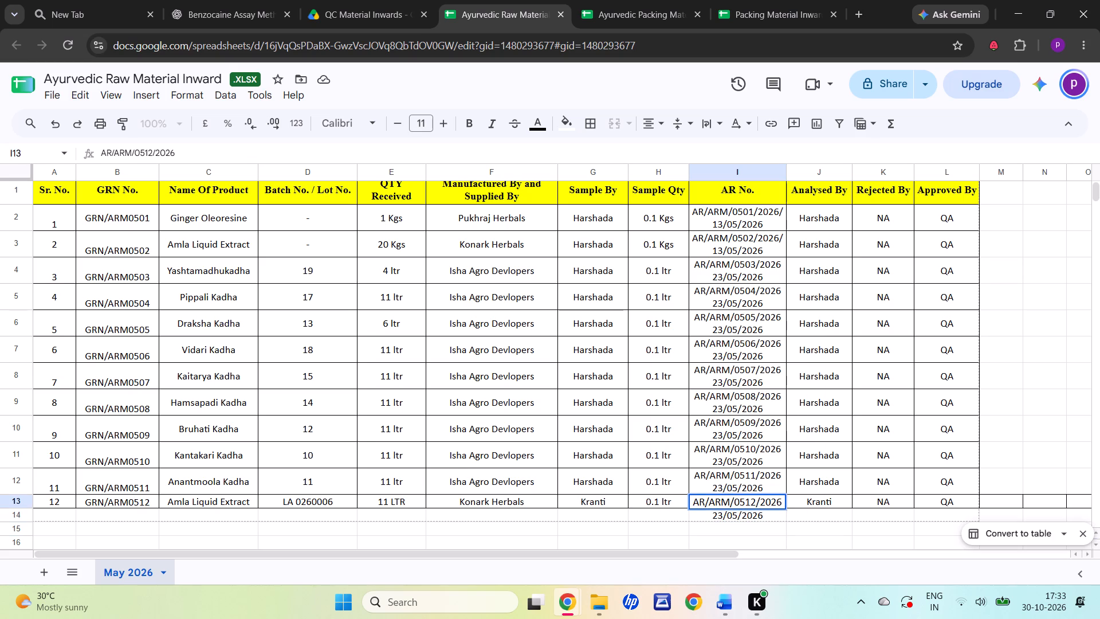
pyautogui.press('Return')
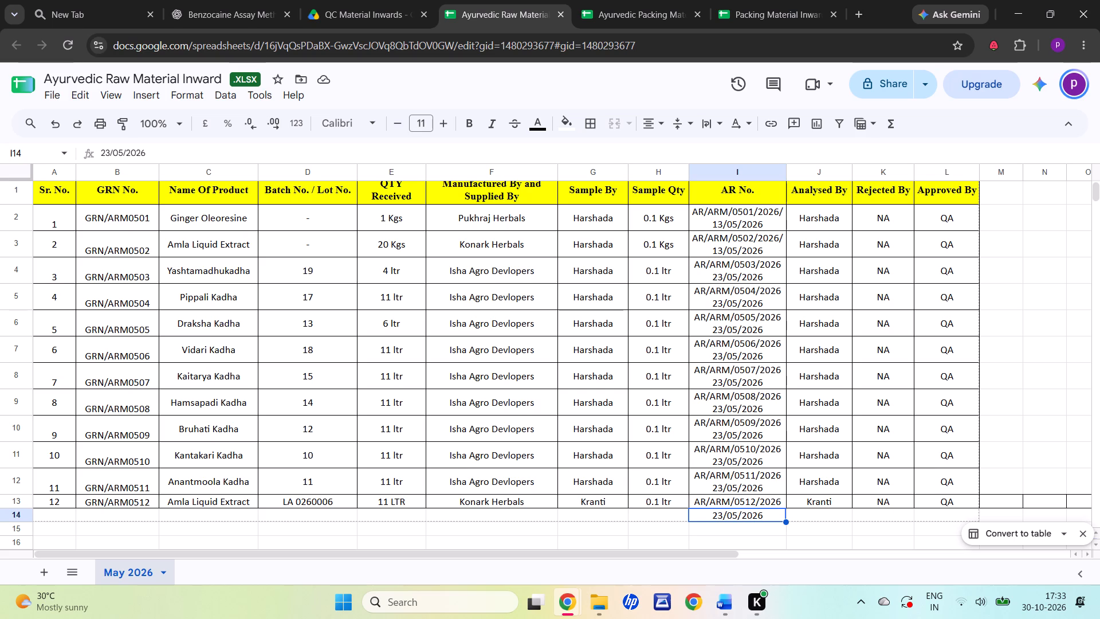
pyautogui.press('BackSpace')
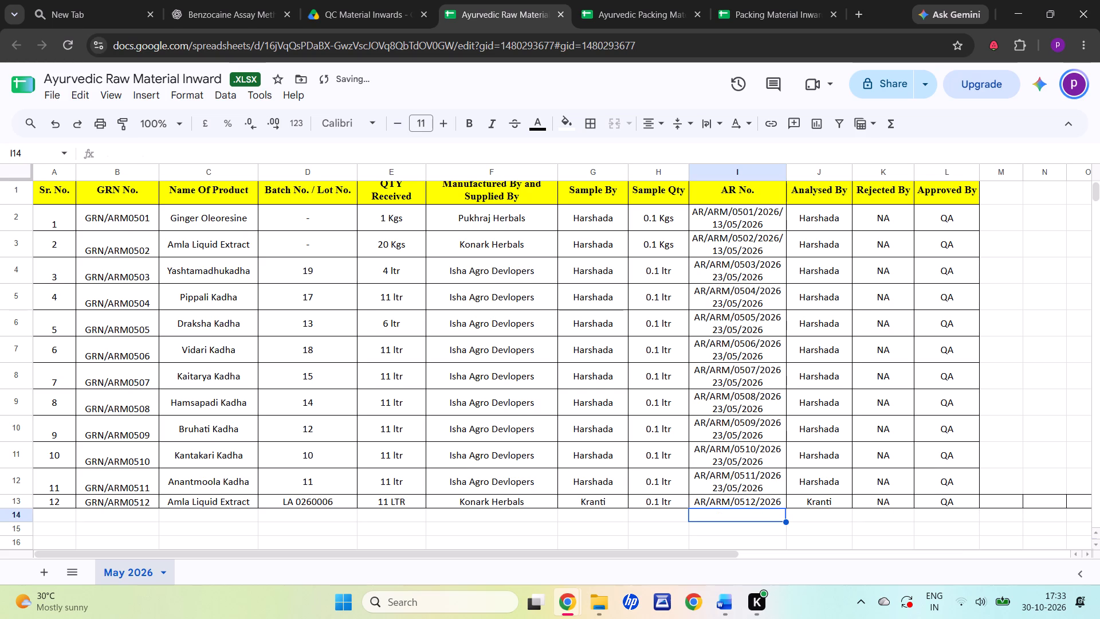
pyautogui.press('BackSpace')
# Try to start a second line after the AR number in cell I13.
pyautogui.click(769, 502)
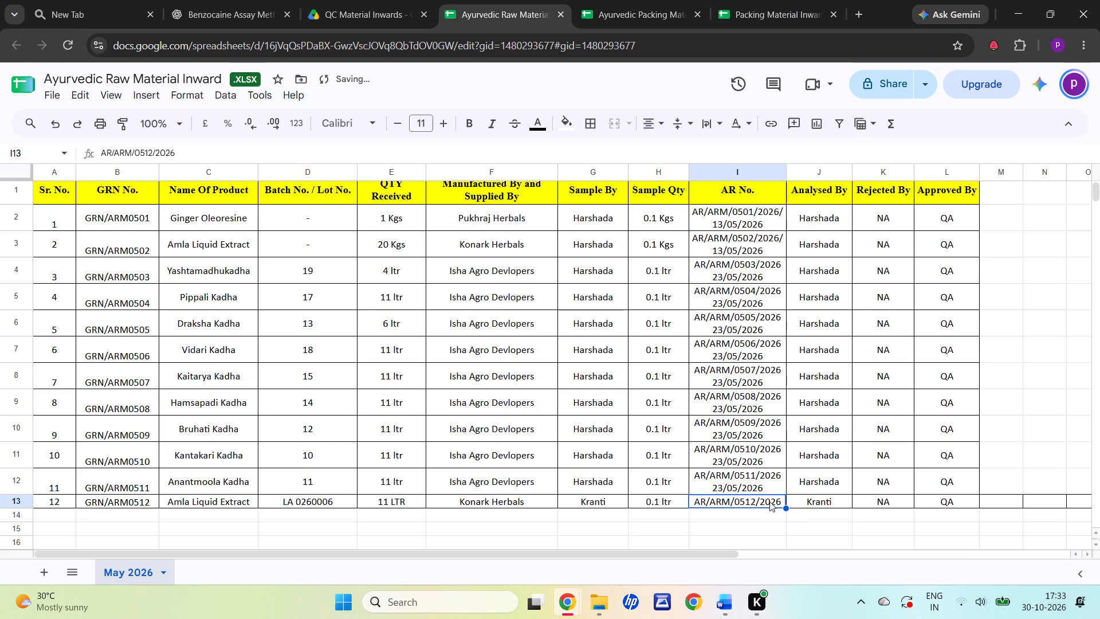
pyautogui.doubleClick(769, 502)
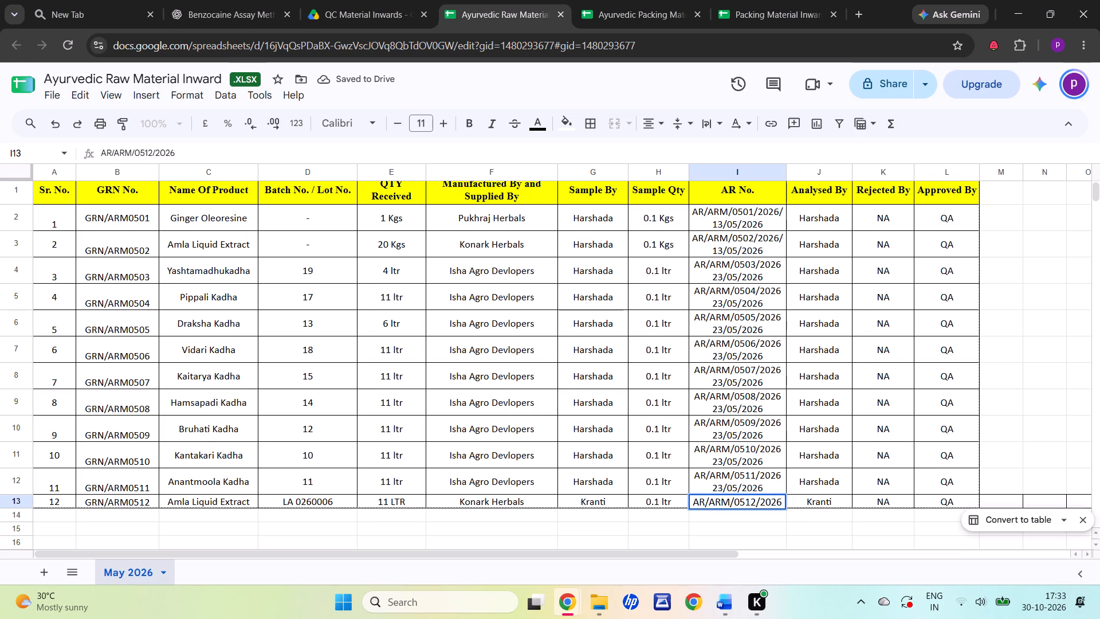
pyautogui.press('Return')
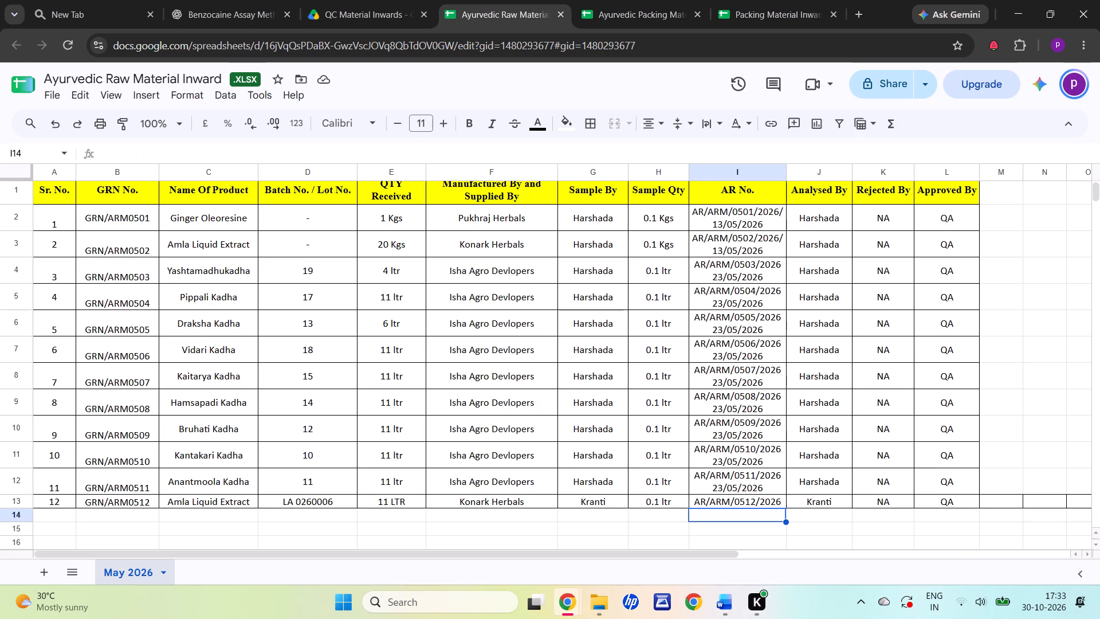
# Increase the height of row 13 to match the rows above it.
pyautogui.scroll(-1, 781, 501)
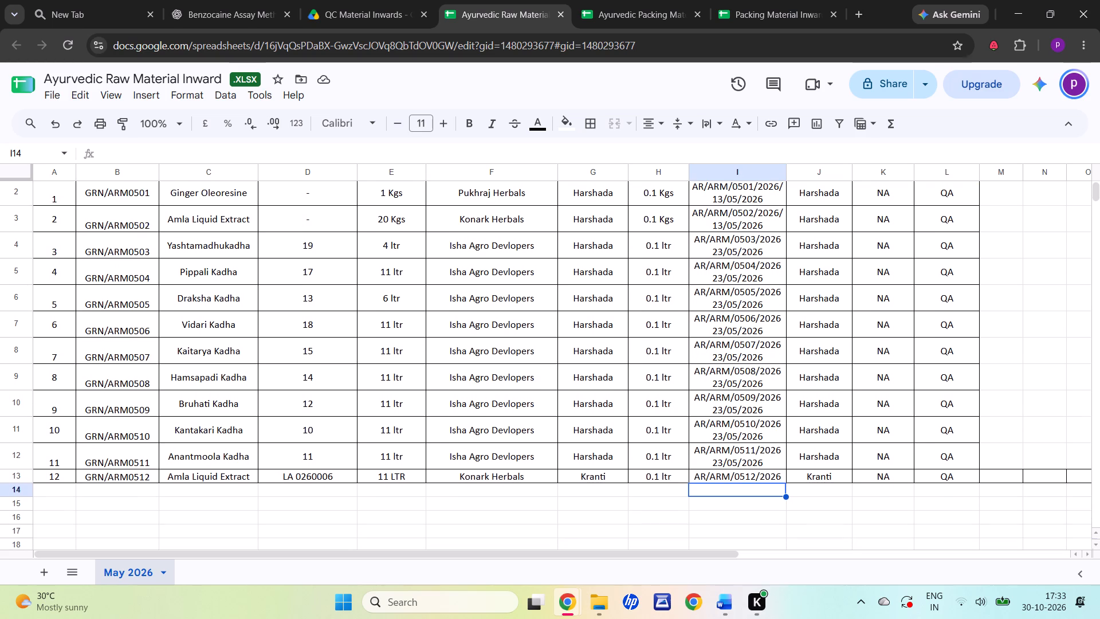
pyautogui.click(22, 483)
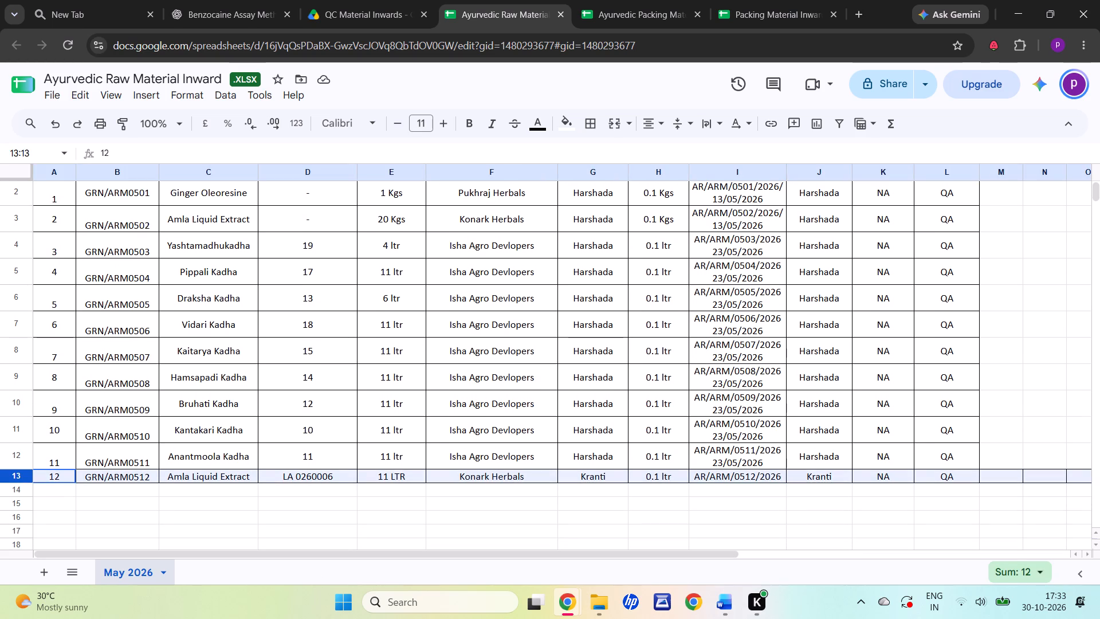
pyautogui.click(25, 481)
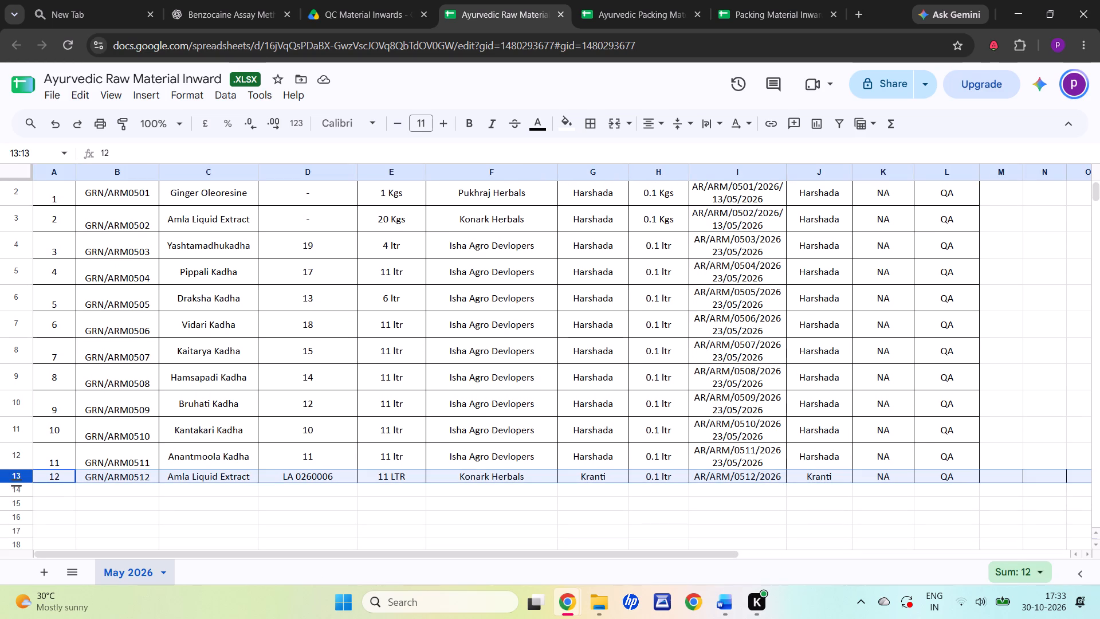
pyautogui.moveTo(15, 484); pyautogui.dragTo(16, 496)
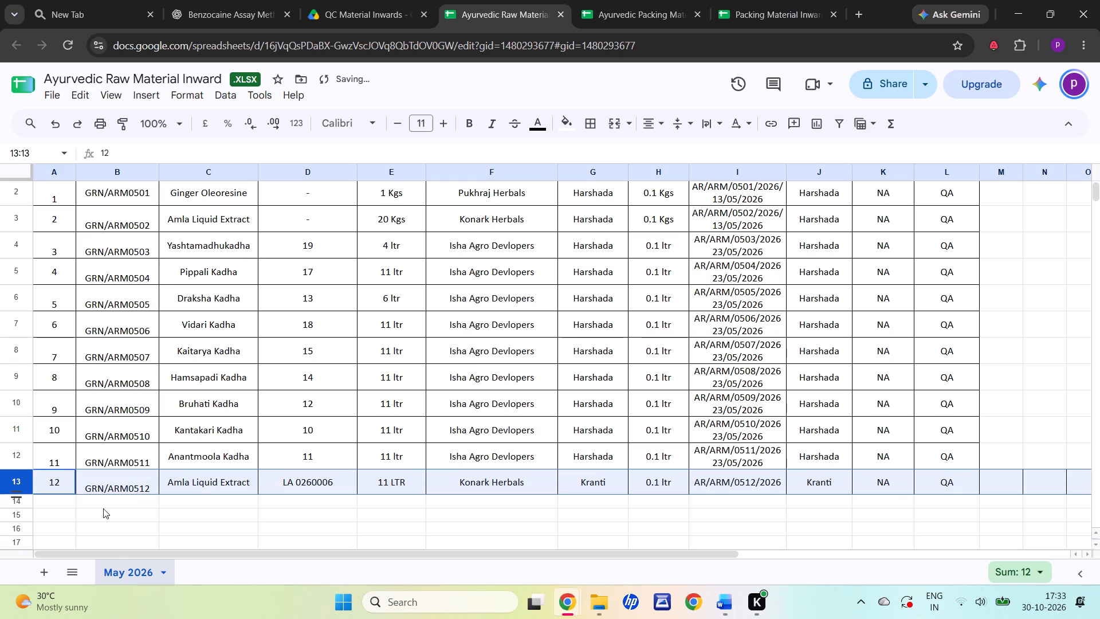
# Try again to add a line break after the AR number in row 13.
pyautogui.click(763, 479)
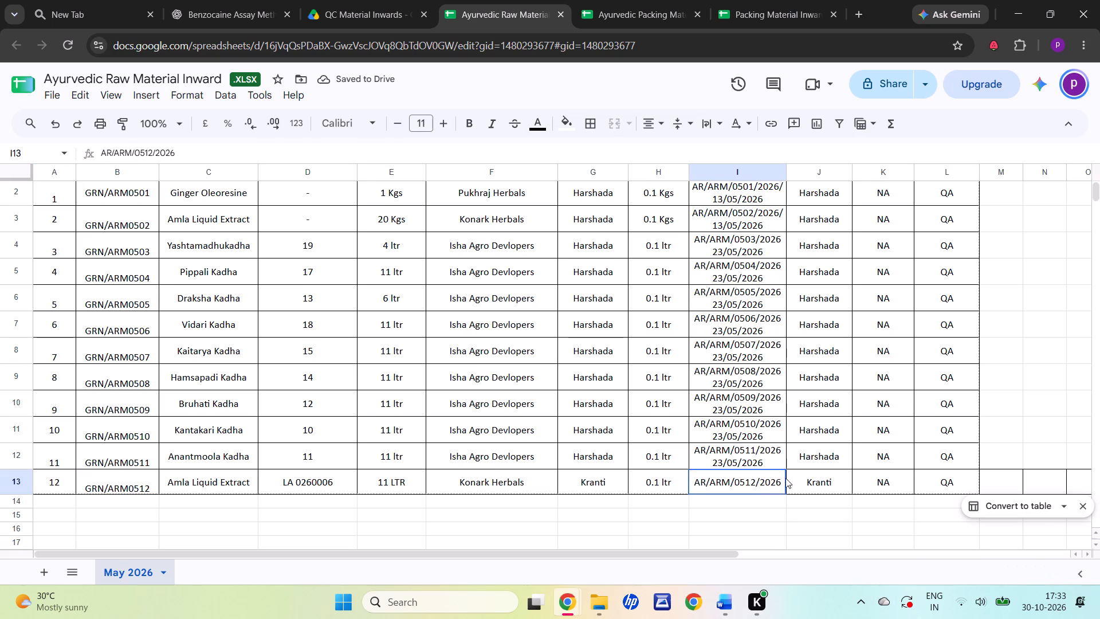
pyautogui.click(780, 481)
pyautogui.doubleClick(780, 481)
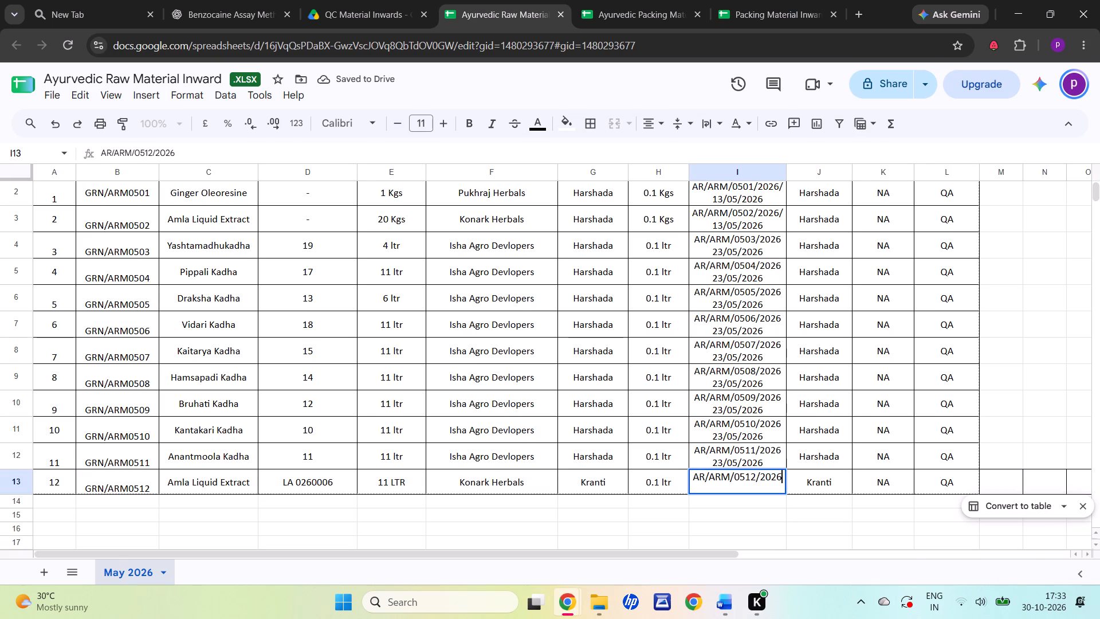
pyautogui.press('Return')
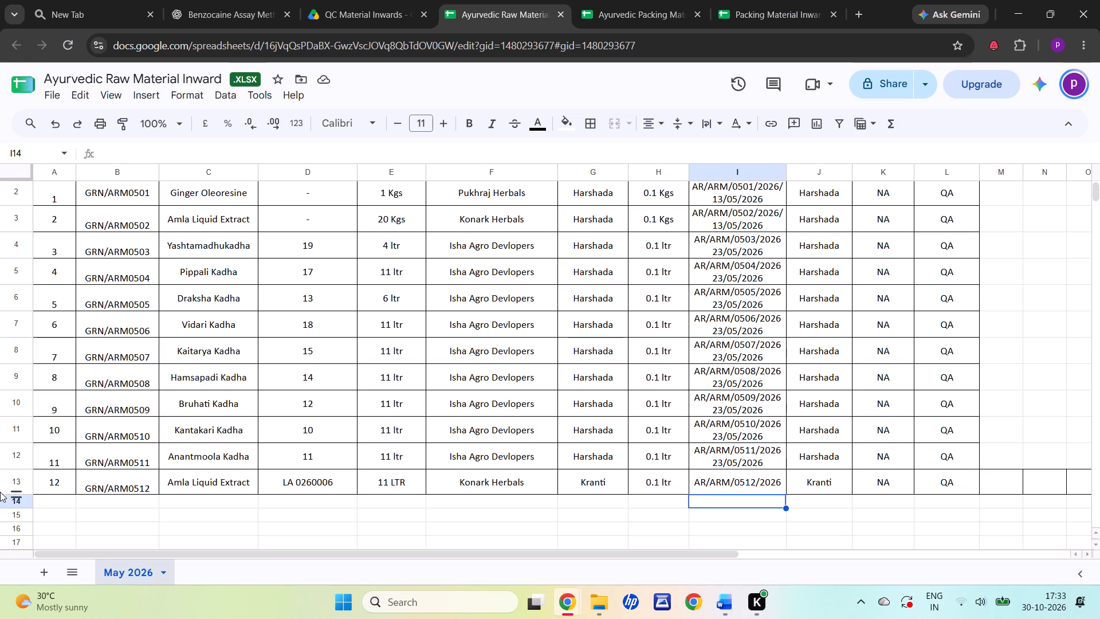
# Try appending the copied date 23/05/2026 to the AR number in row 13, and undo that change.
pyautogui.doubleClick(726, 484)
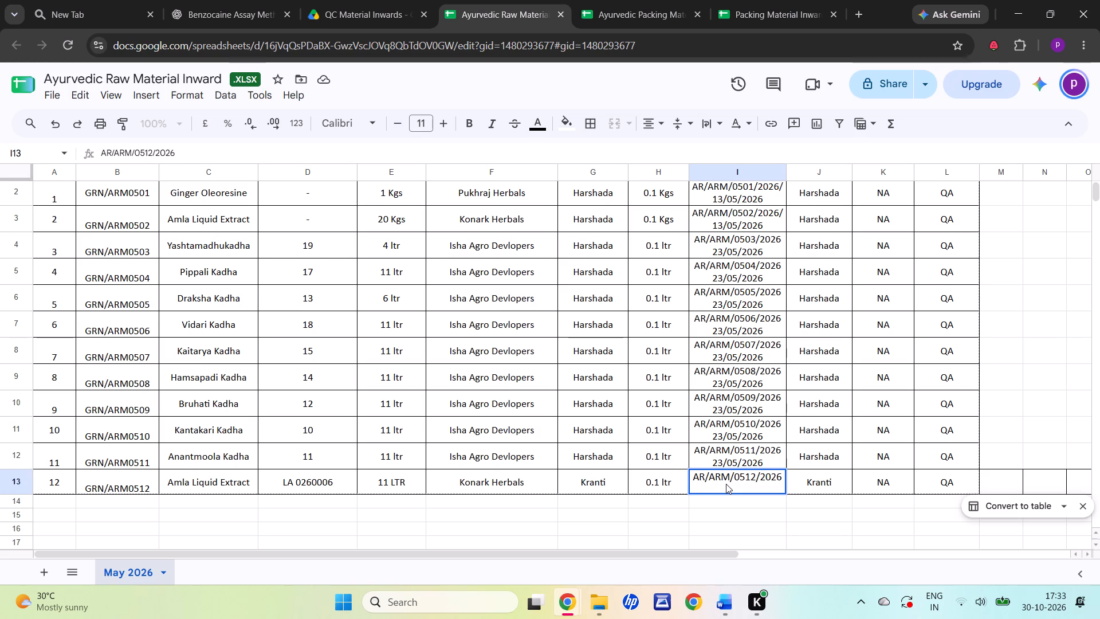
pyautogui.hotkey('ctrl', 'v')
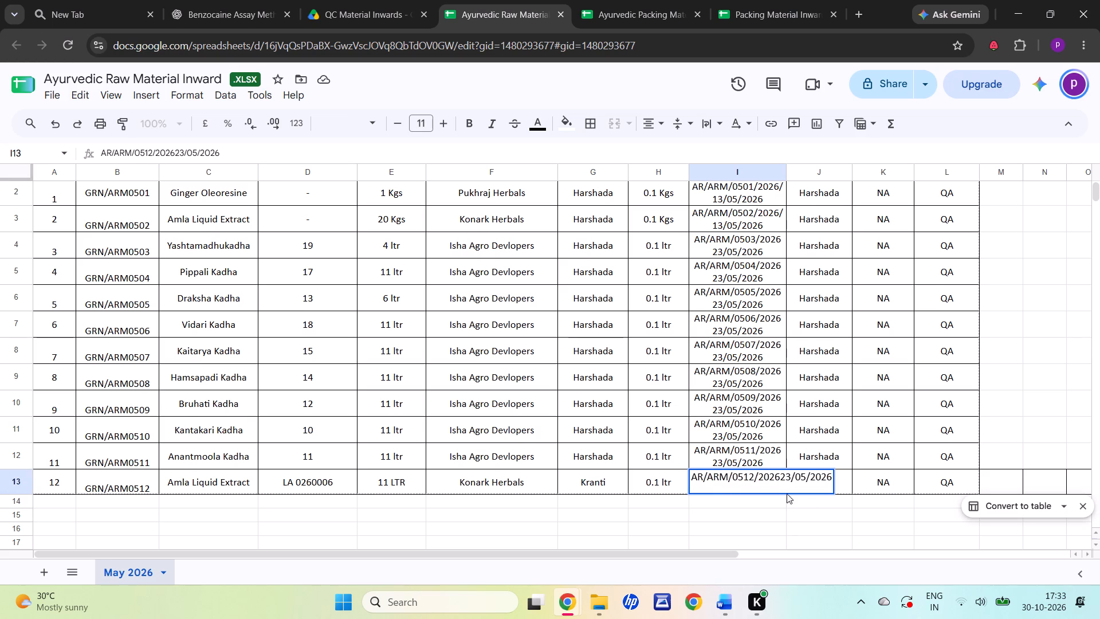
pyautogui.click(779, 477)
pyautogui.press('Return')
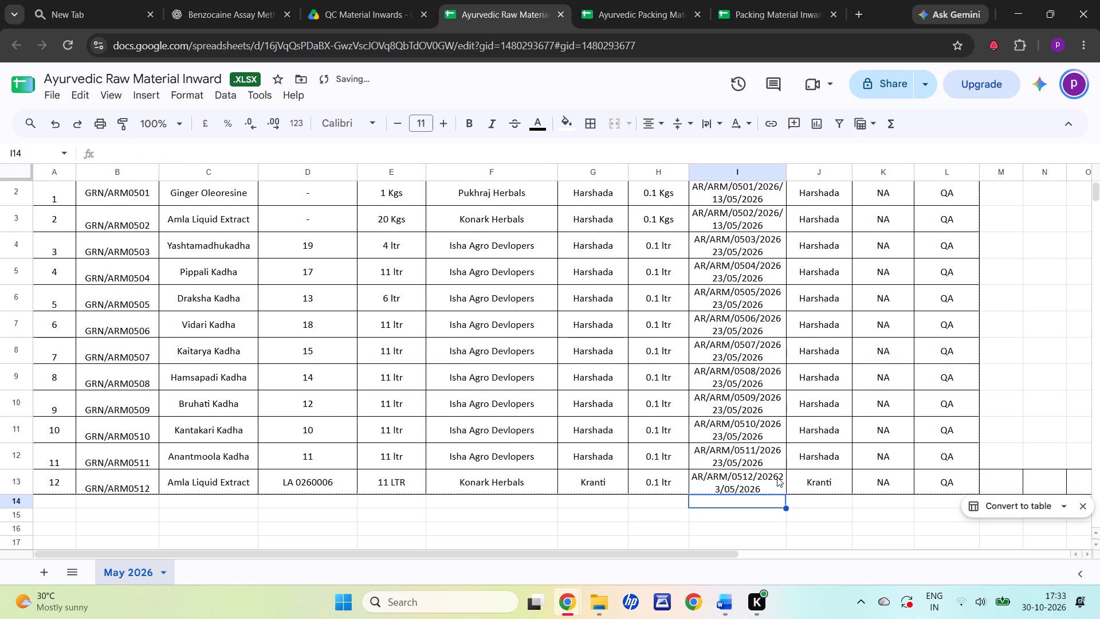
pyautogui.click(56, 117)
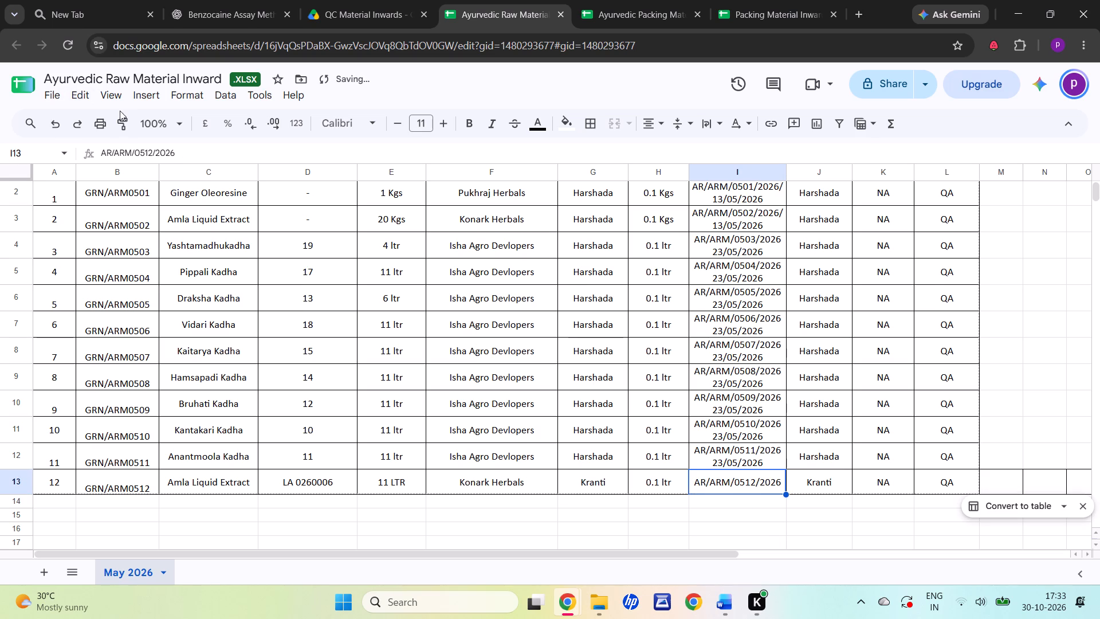
# Append the copied date 23/05/2026 after the AR number AR/ARM/0512/2026 in cell I13.
pyautogui.doubleClick(779, 481)
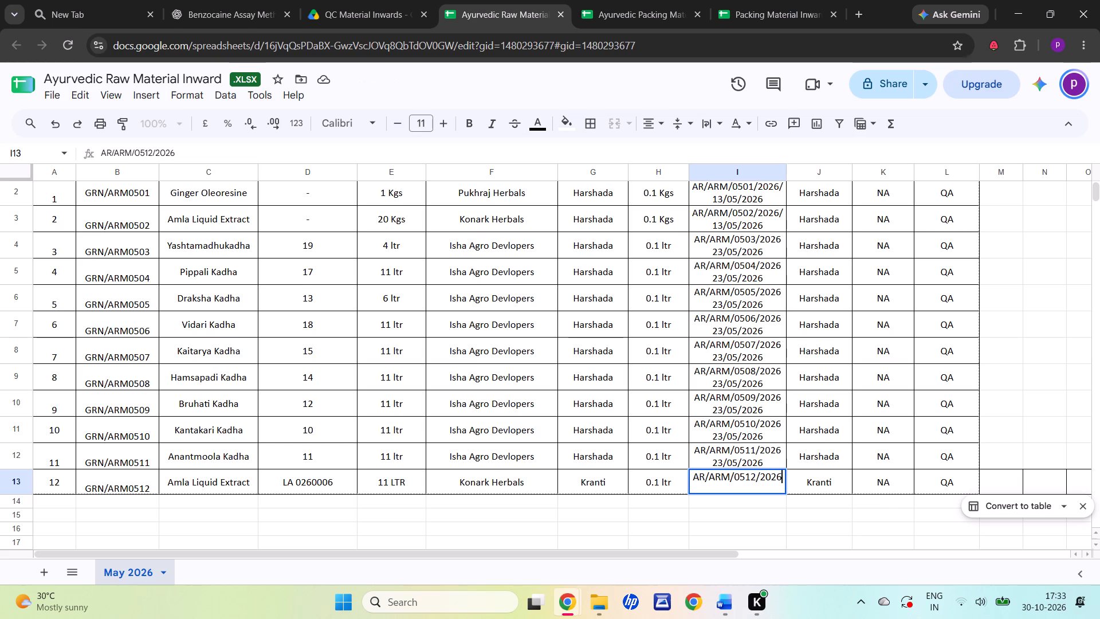
pyautogui.hotkey('ctrl', 'v')
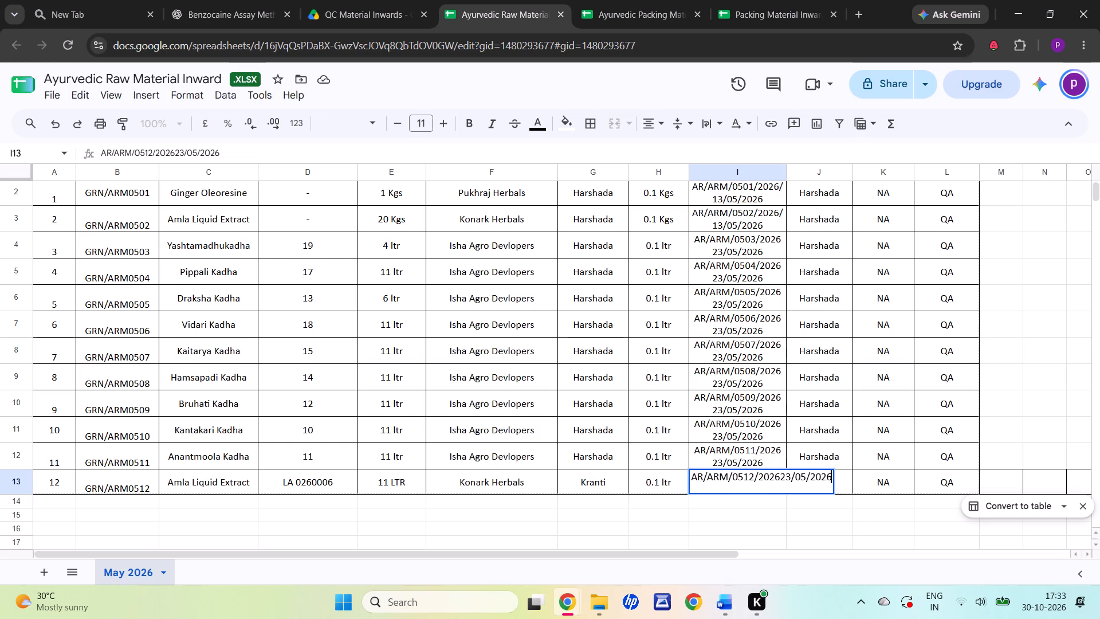
pyautogui.click(779, 477)
pyautogui.press('Return')
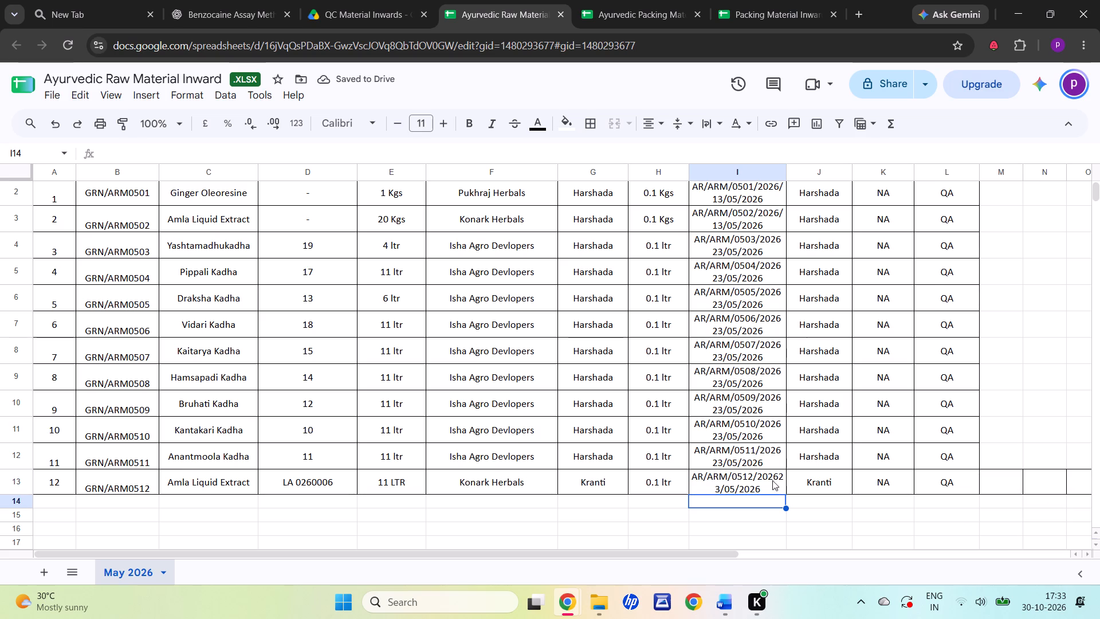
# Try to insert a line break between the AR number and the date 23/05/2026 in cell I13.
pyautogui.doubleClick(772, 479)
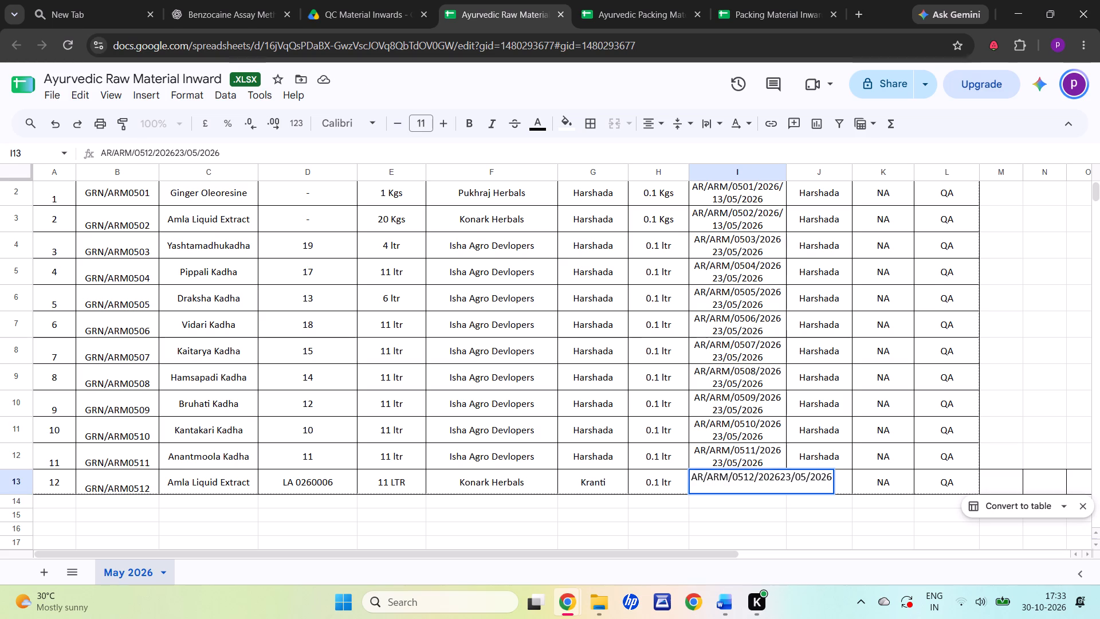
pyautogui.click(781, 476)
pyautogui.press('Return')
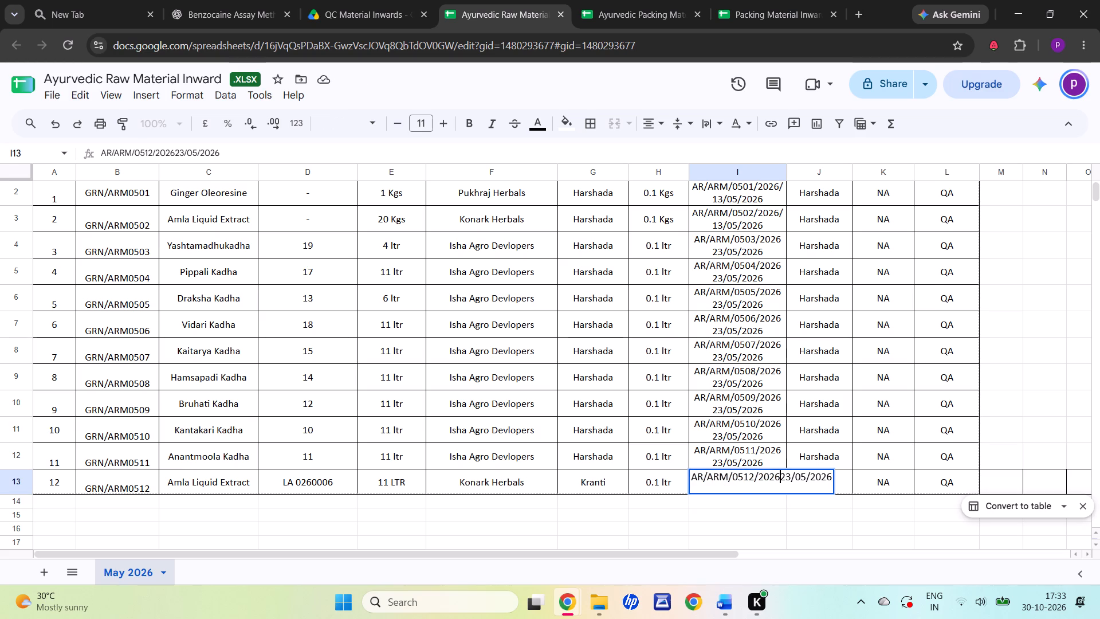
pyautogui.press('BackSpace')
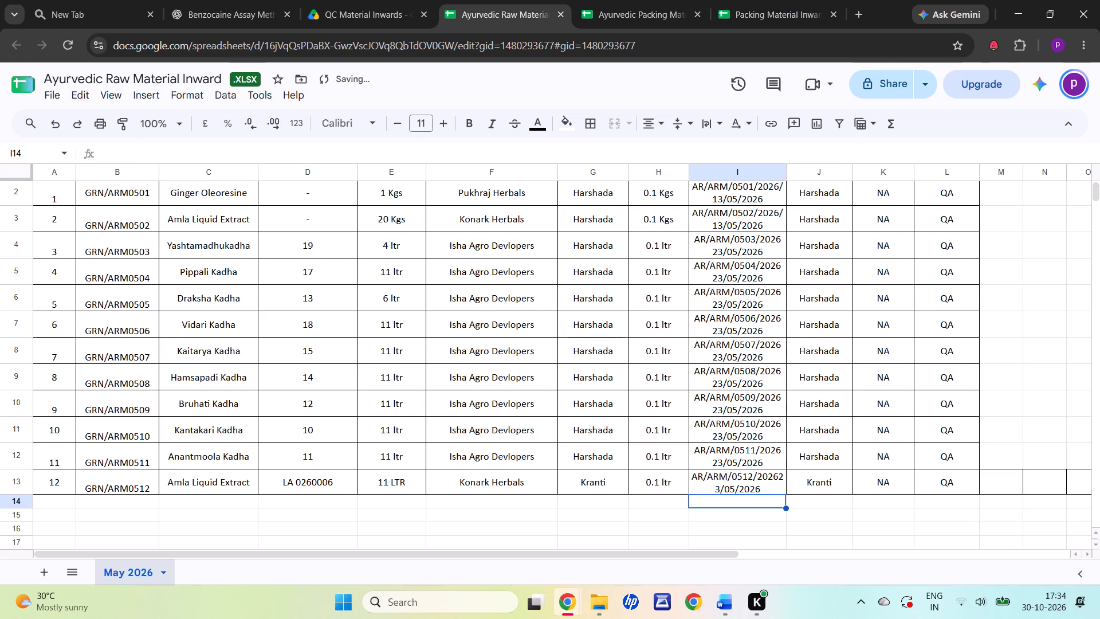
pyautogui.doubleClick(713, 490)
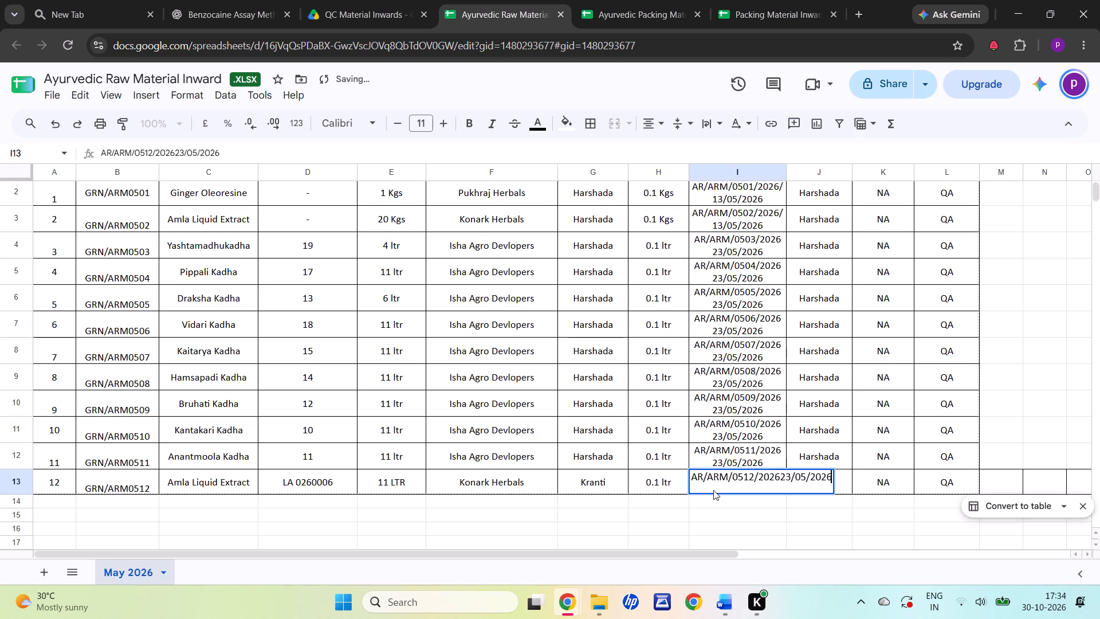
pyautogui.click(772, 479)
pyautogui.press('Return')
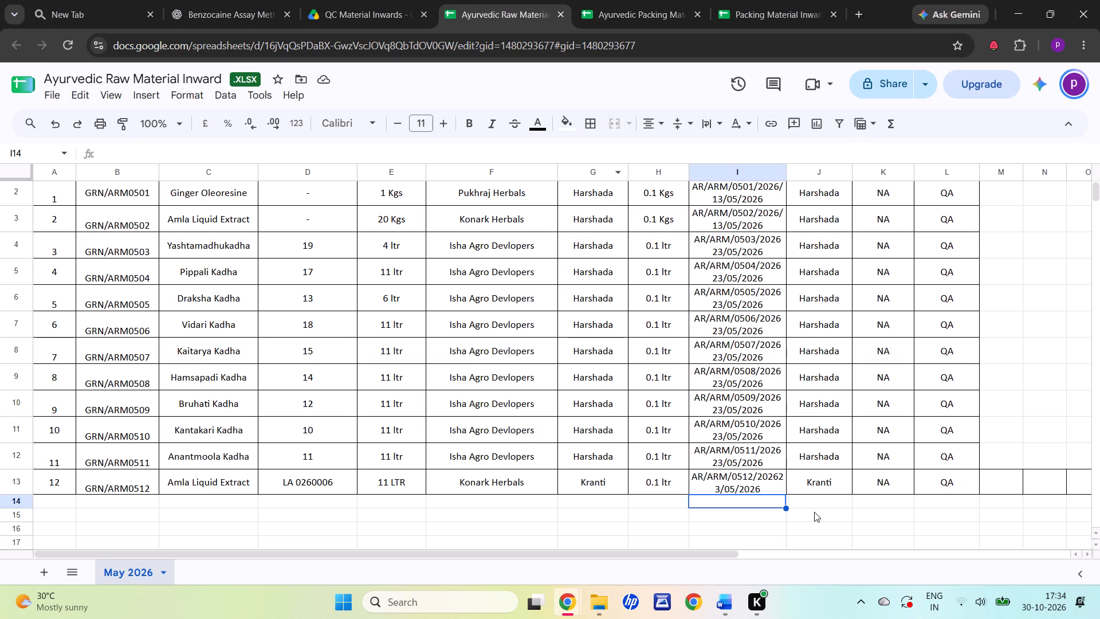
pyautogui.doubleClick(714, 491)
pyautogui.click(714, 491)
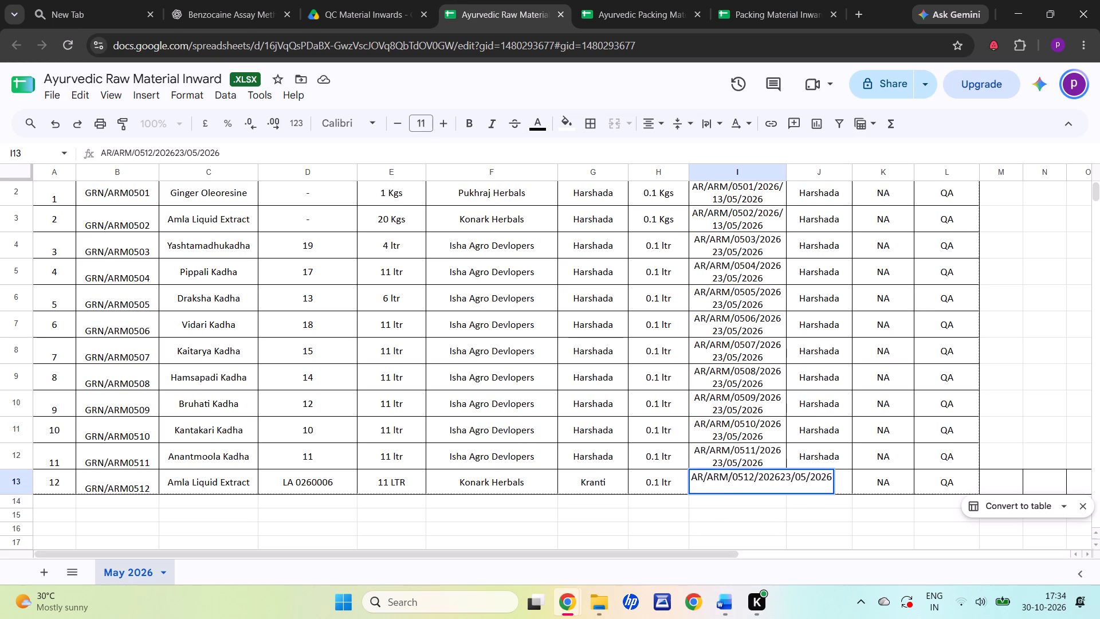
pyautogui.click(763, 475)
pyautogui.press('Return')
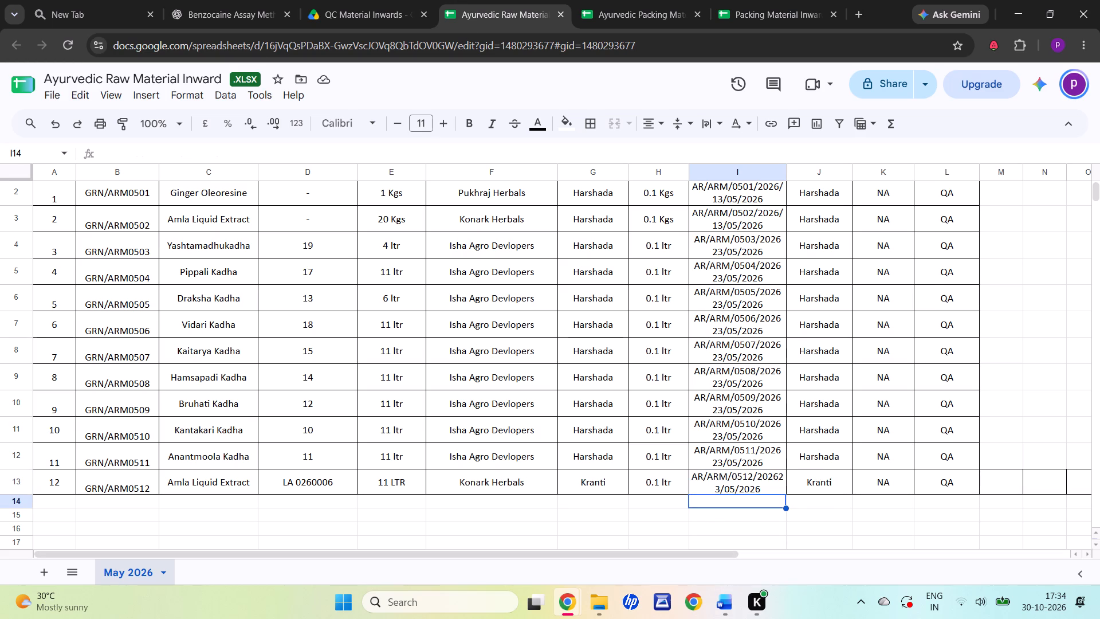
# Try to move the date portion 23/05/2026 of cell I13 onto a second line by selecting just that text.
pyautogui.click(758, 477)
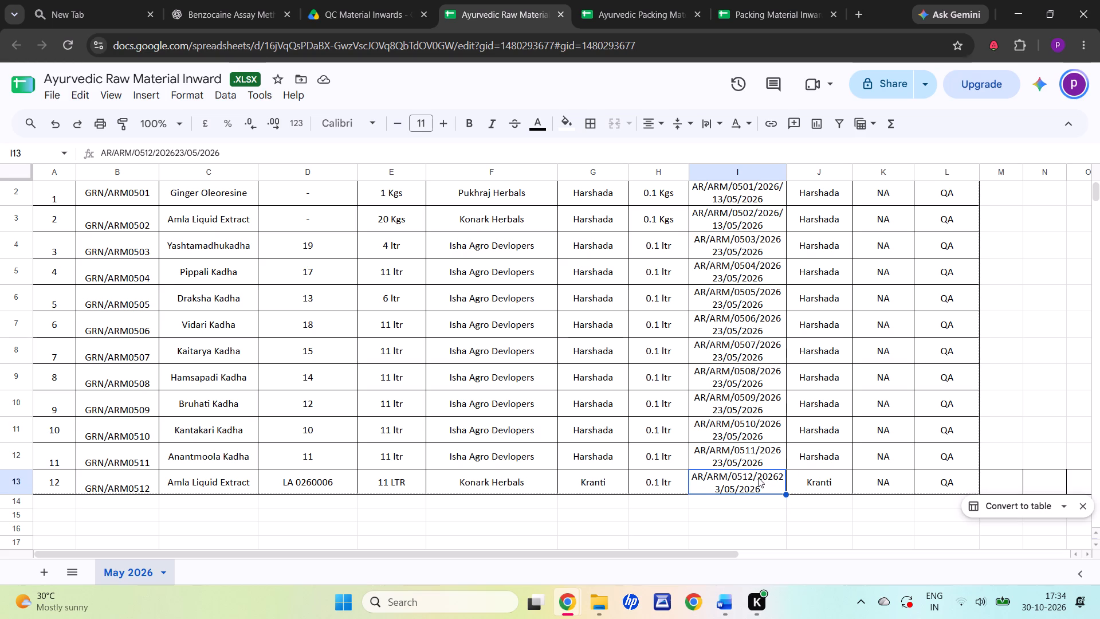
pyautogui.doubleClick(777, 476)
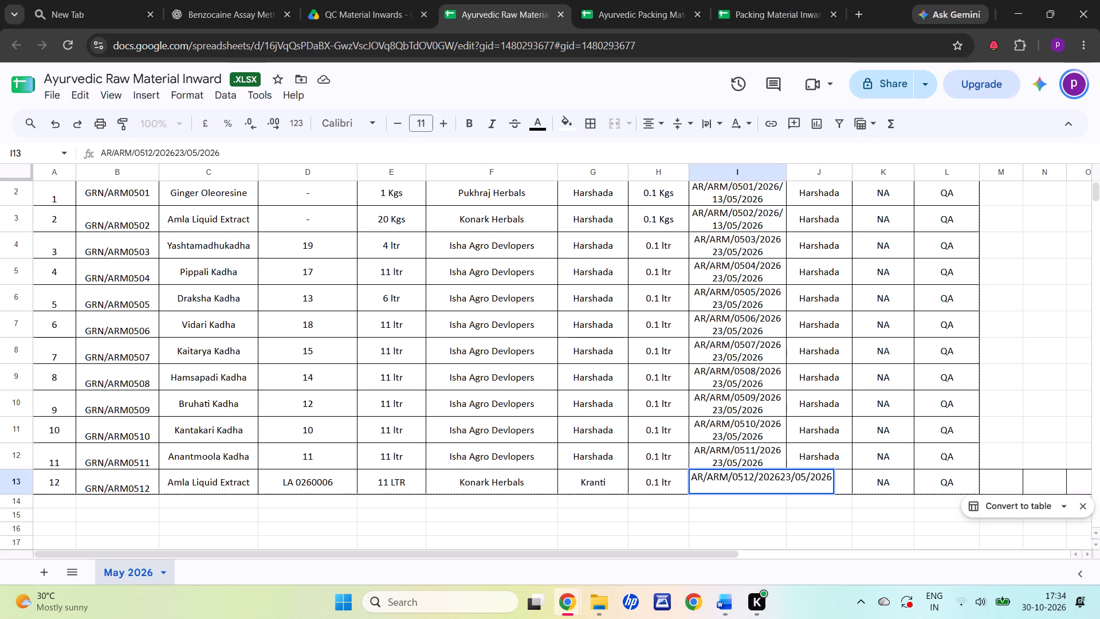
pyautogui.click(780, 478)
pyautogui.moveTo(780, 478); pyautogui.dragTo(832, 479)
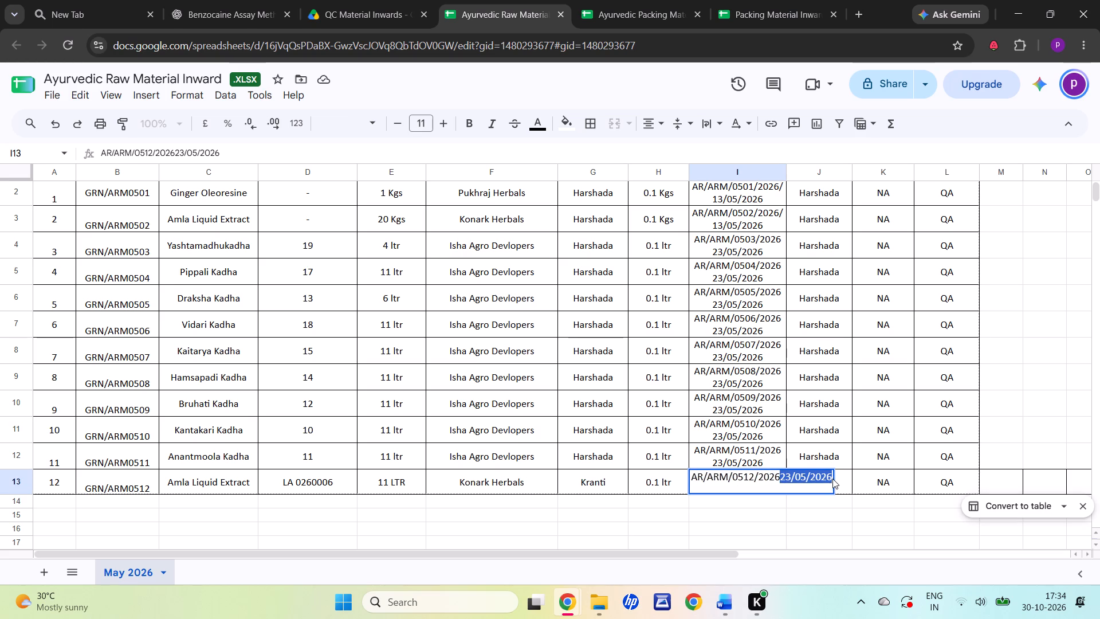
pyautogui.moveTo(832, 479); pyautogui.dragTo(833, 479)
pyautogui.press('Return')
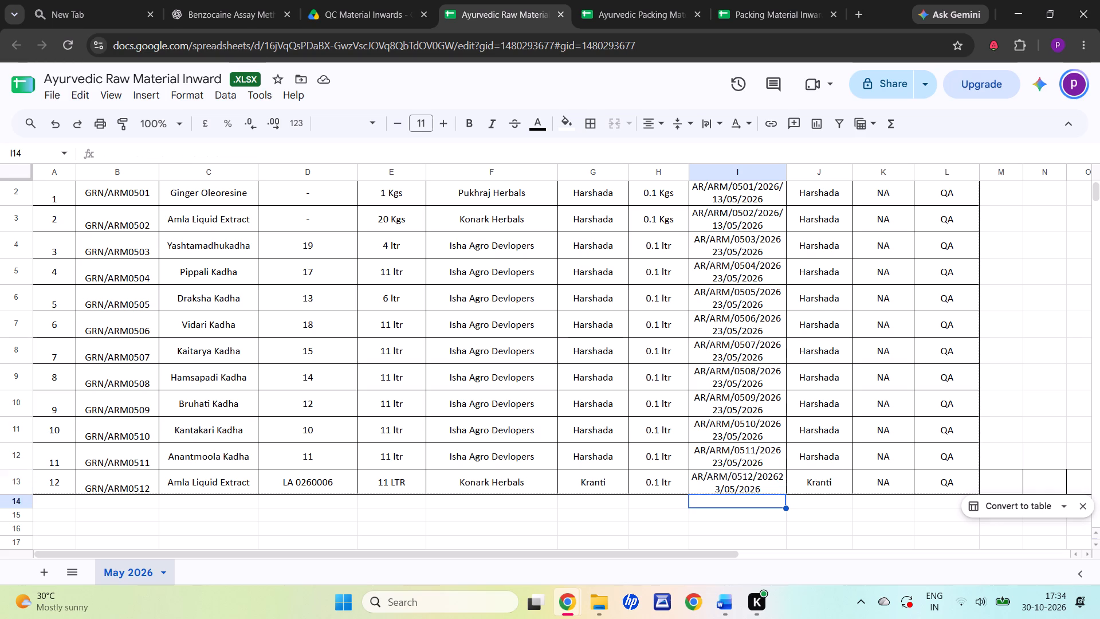
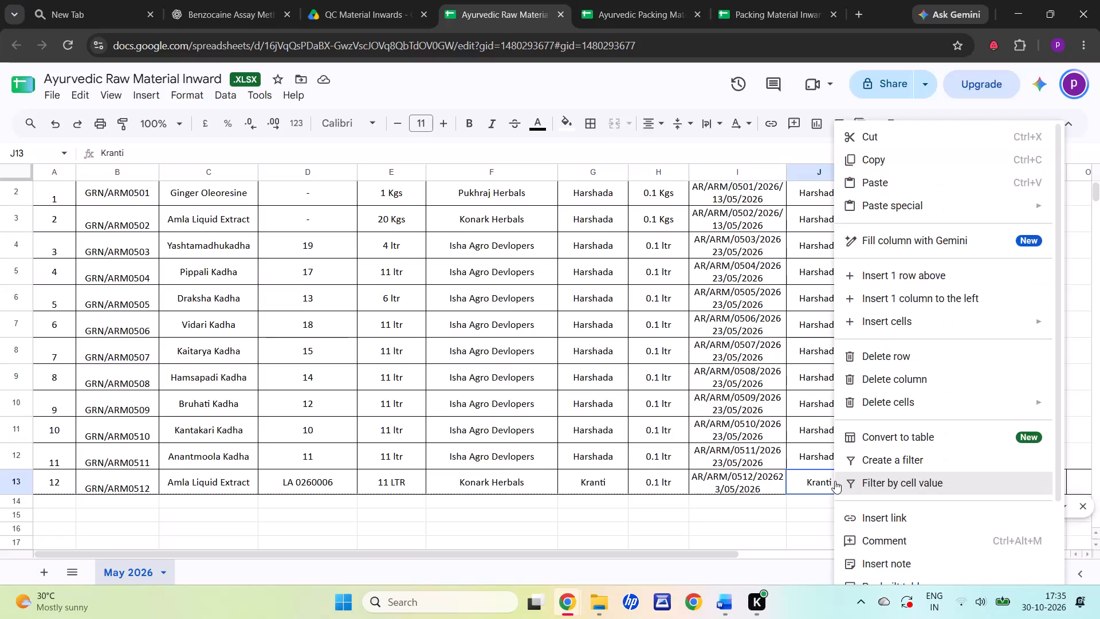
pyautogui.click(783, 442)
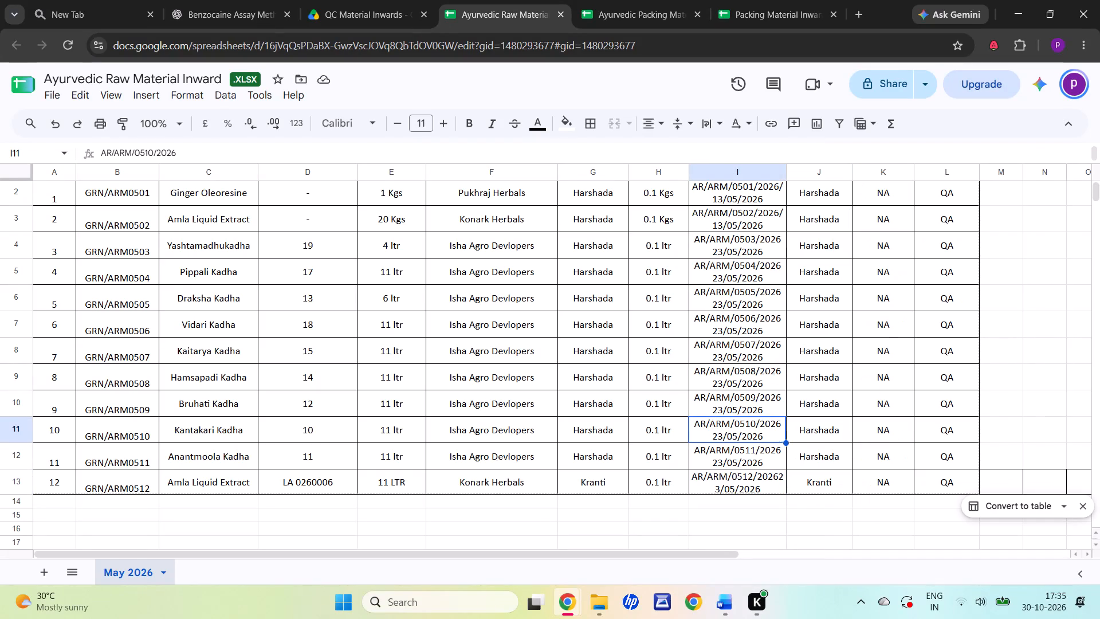
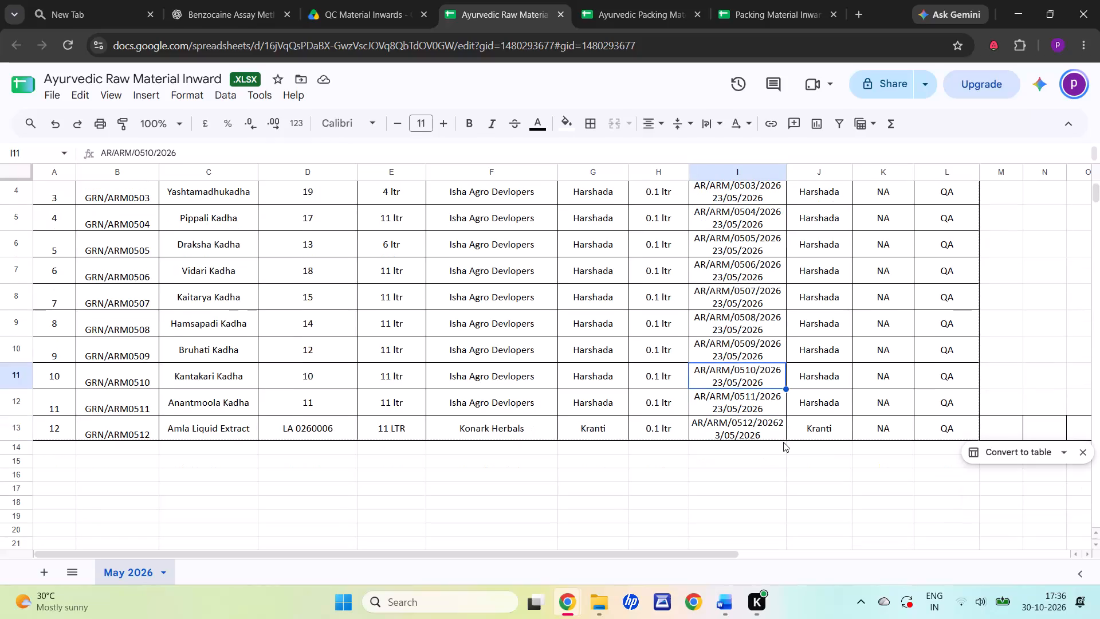
# Add a new blank sheet to the raw material inward workbook alongside the May 2026 sheet.
pyautogui.click(266, 441)
pyautogui.click(198, 451)
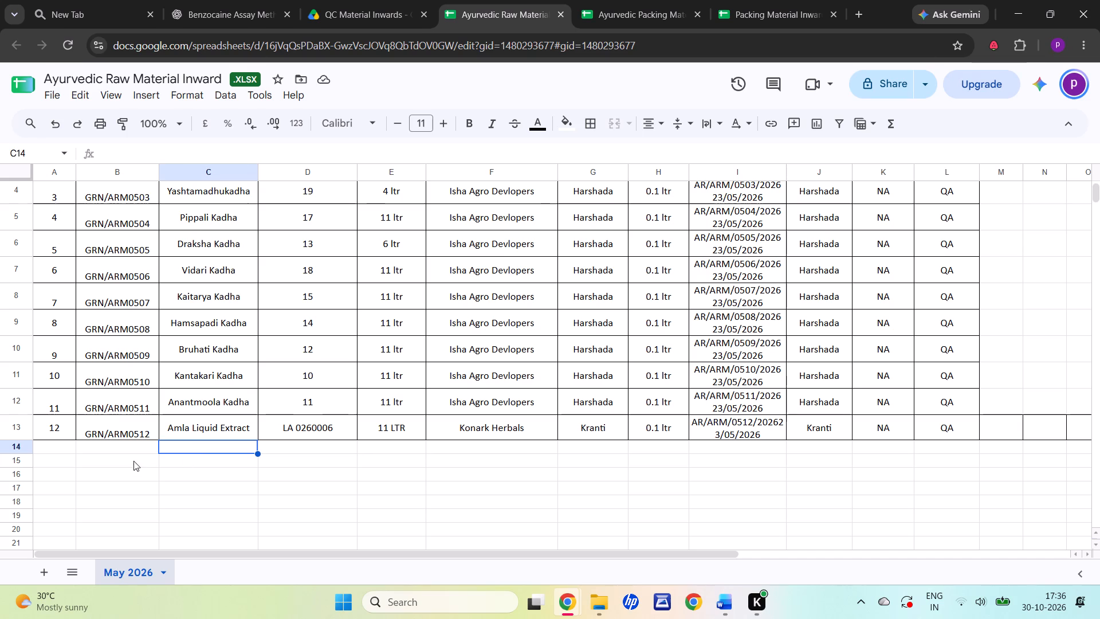
pyautogui.click(48, 574)
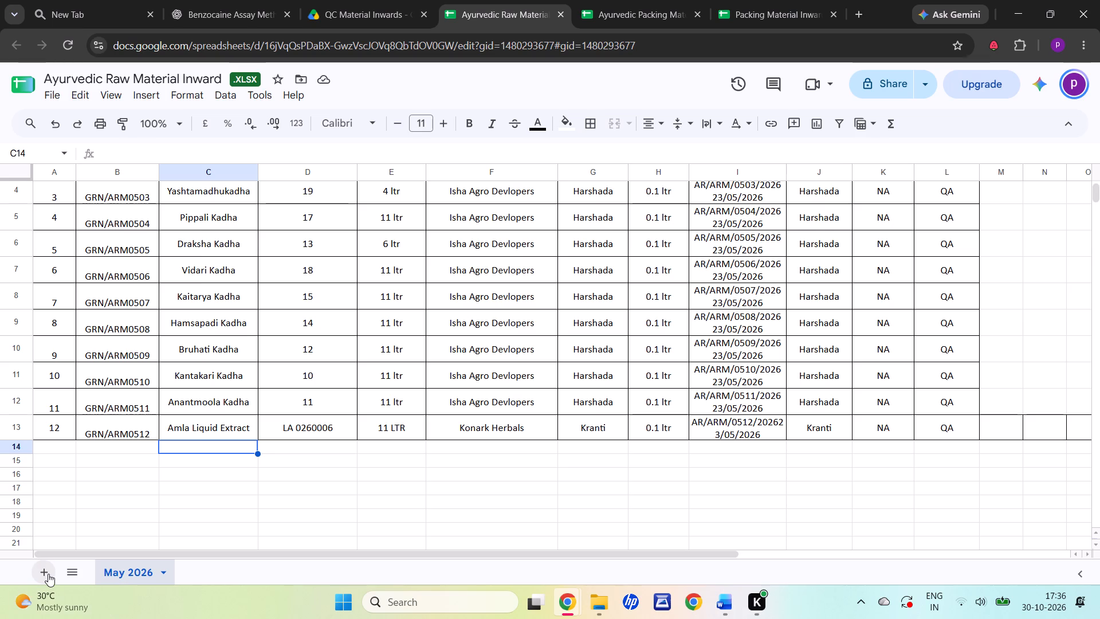
# Copy the Sr. No., GRN No. and Name Of Product headers from the May 2026 sheet into row 1 of the new sheet.
pyautogui.click(125, 574)
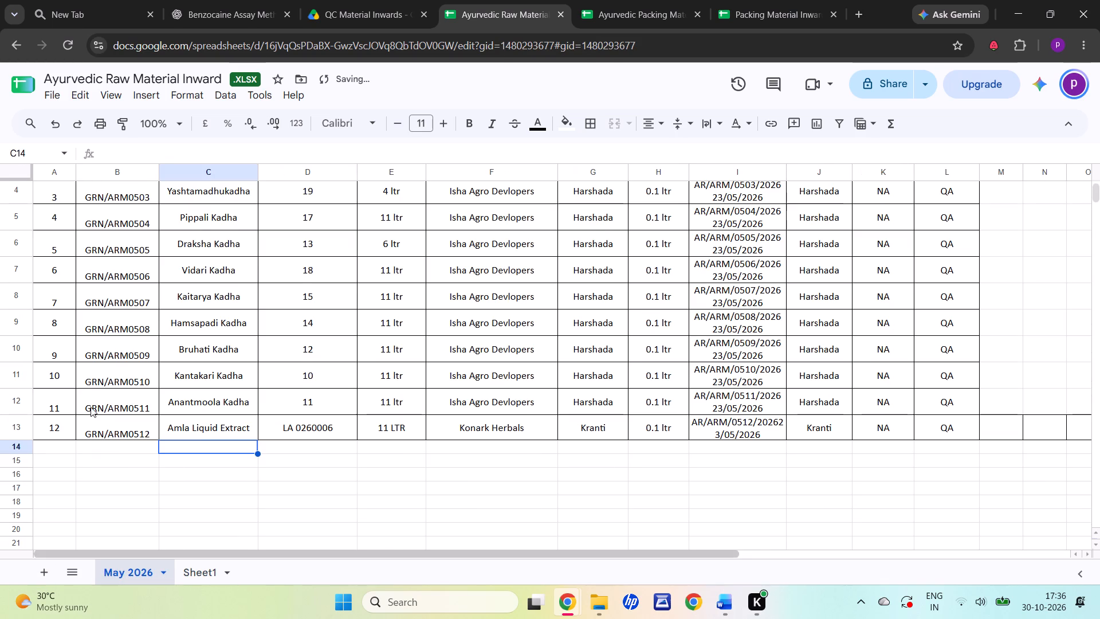
pyautogui.scroll(5, 109, 182)
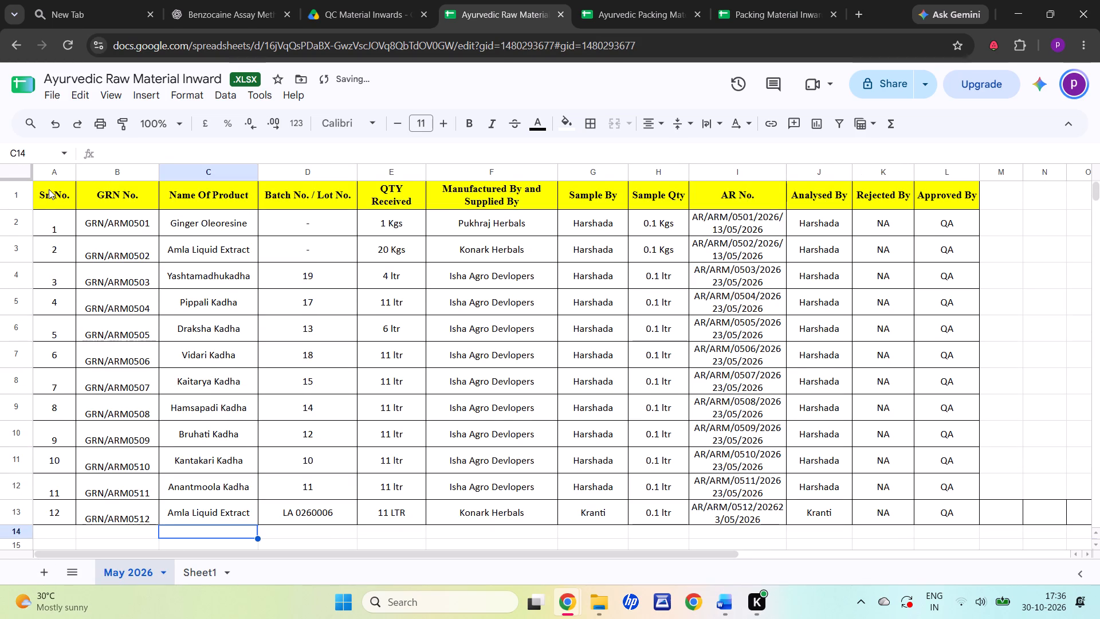
pyautogui.click(49, 189)
pyautogui.moveTo(49, 189); pyautogui.dragTo(459, 223)
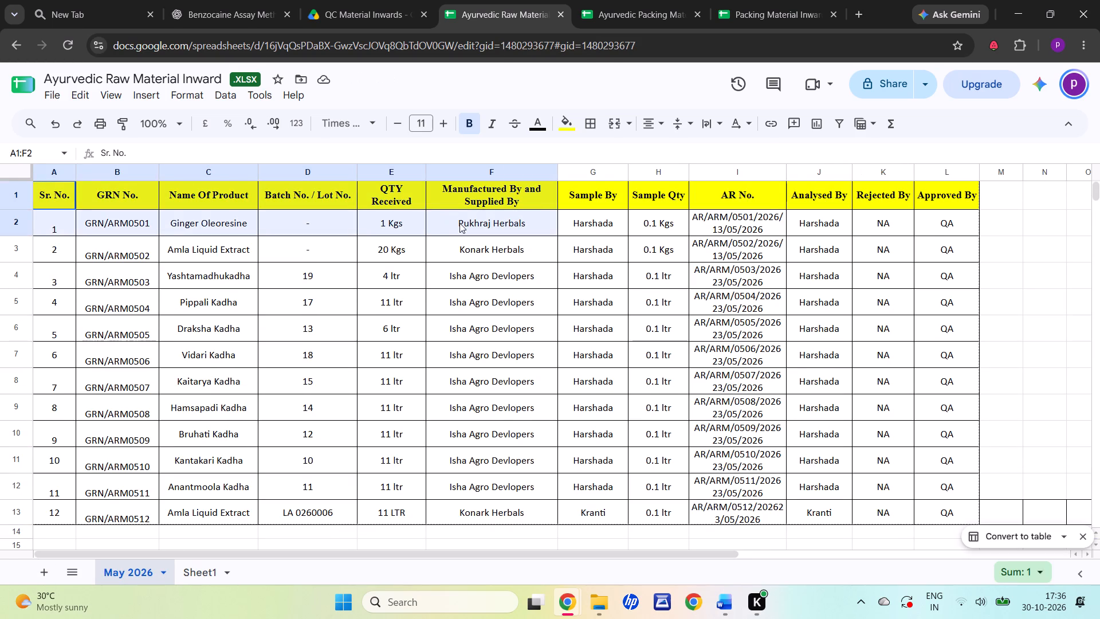
pyautogui.moveTo(459, 223); pyautogui.dragTo(608, 197)
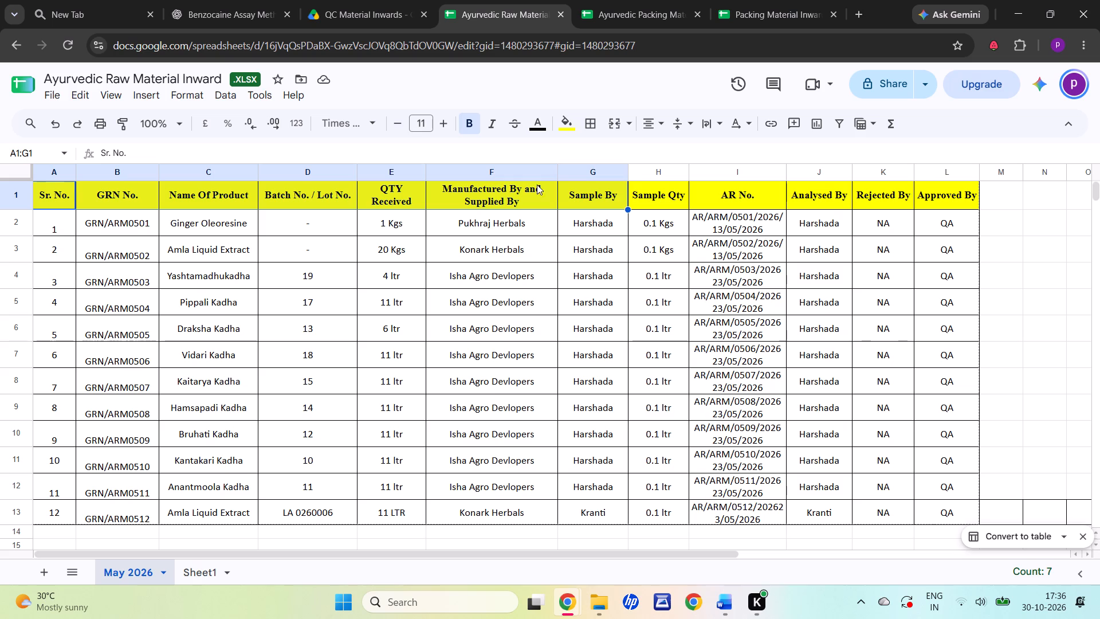
pyautogui.click(403, 217)
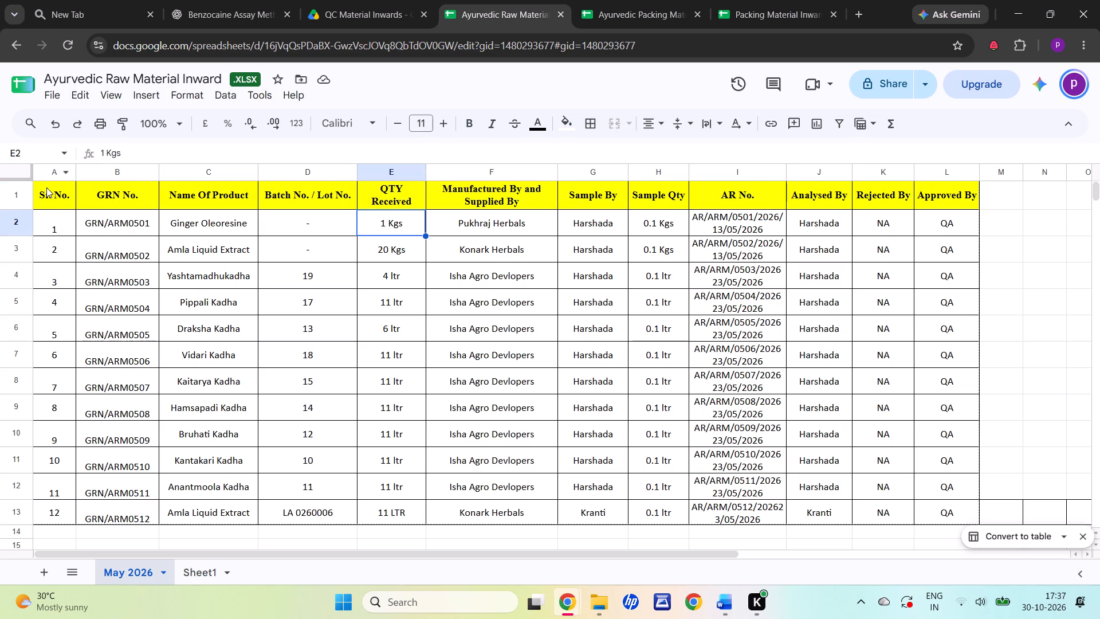
pyautogui.moveTo(46, 187); pyautogui.dragTo(257, 183)
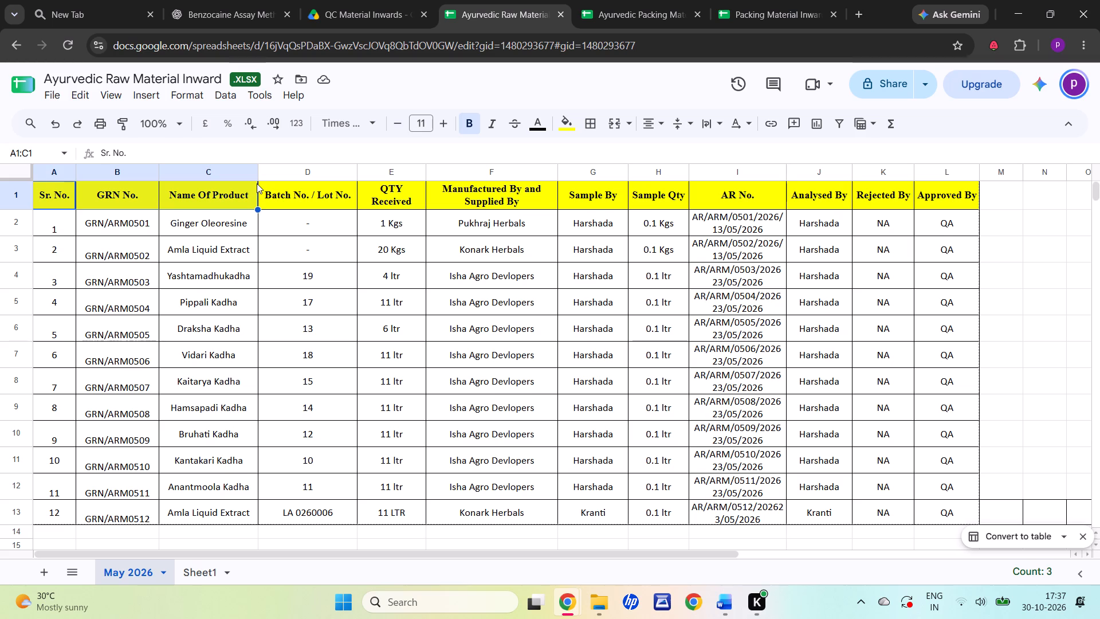
pyautogui.hotkey('ctrl', 'c')
pyautogui.click(200, 577)
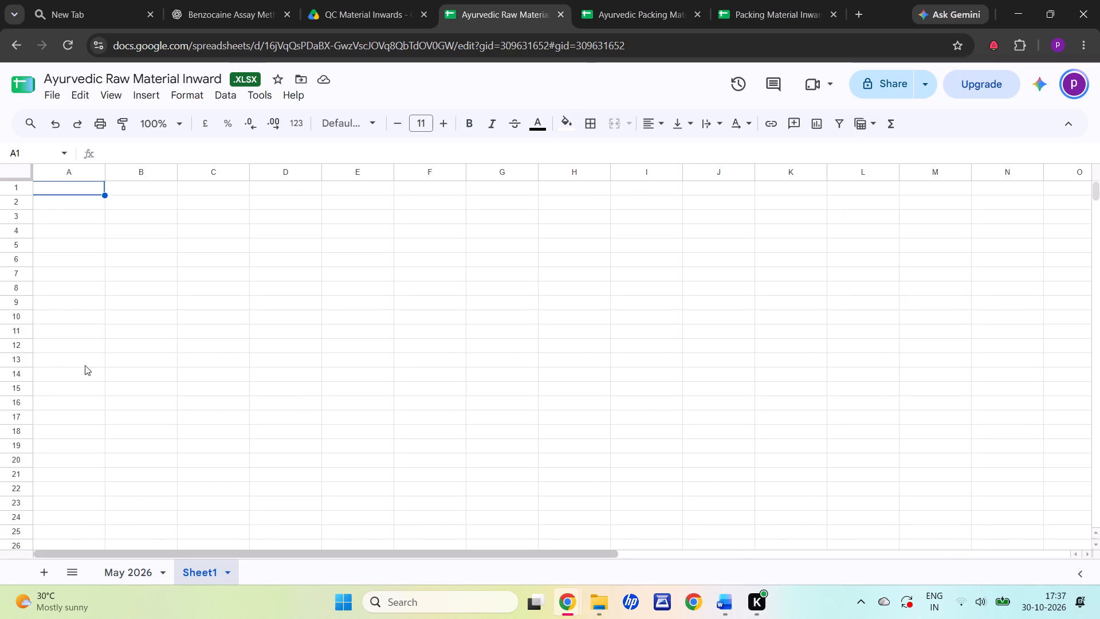
pyautogui.moveTo(48, 189); pyautogui.dragTo(264, 202)
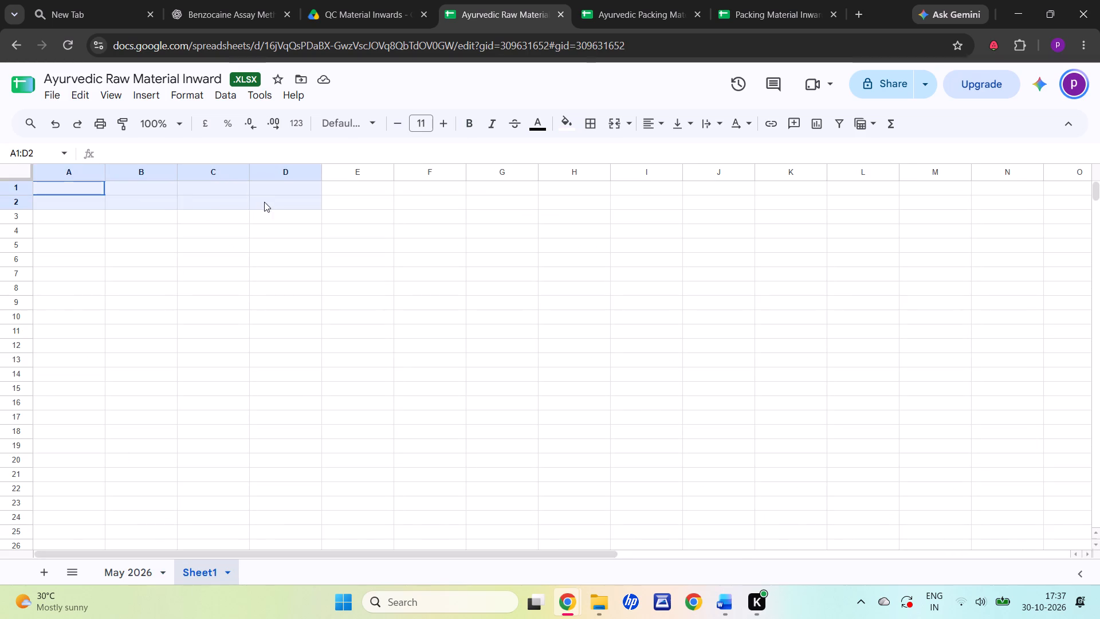
pyautogui.moveTo(264, 202); pyautogui.dragTo(269, 187)
pyautogui.hotkey('ctrl', 'v')
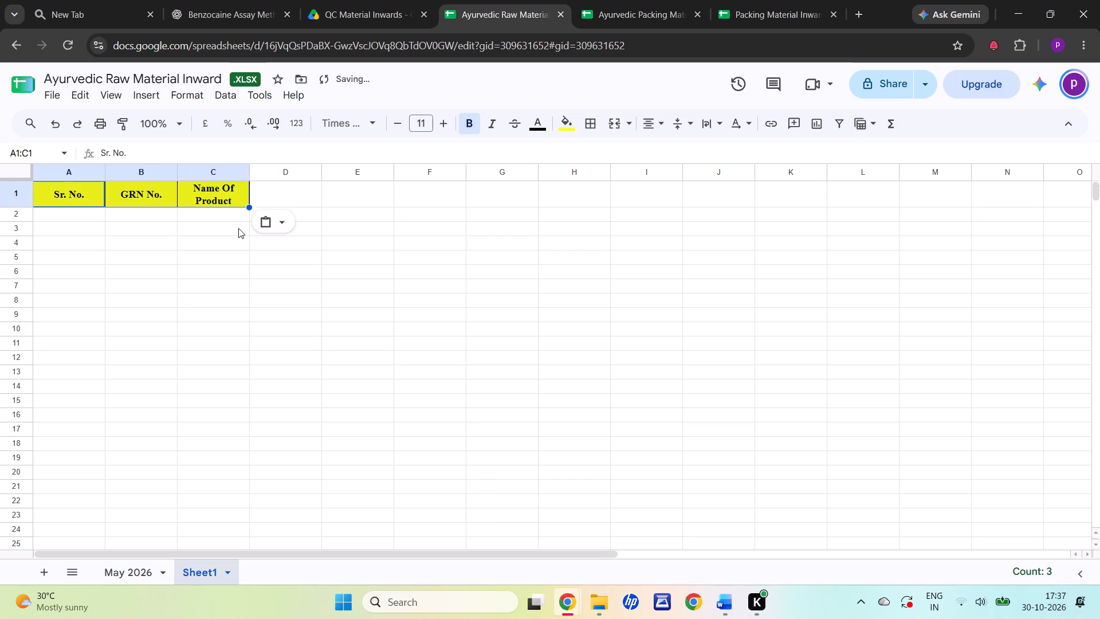
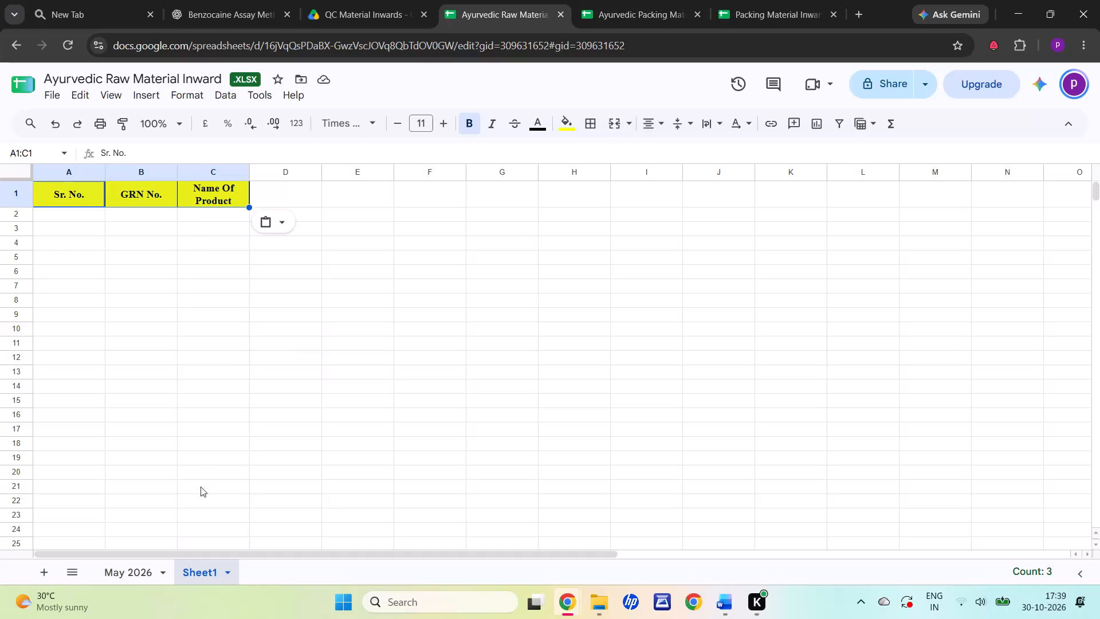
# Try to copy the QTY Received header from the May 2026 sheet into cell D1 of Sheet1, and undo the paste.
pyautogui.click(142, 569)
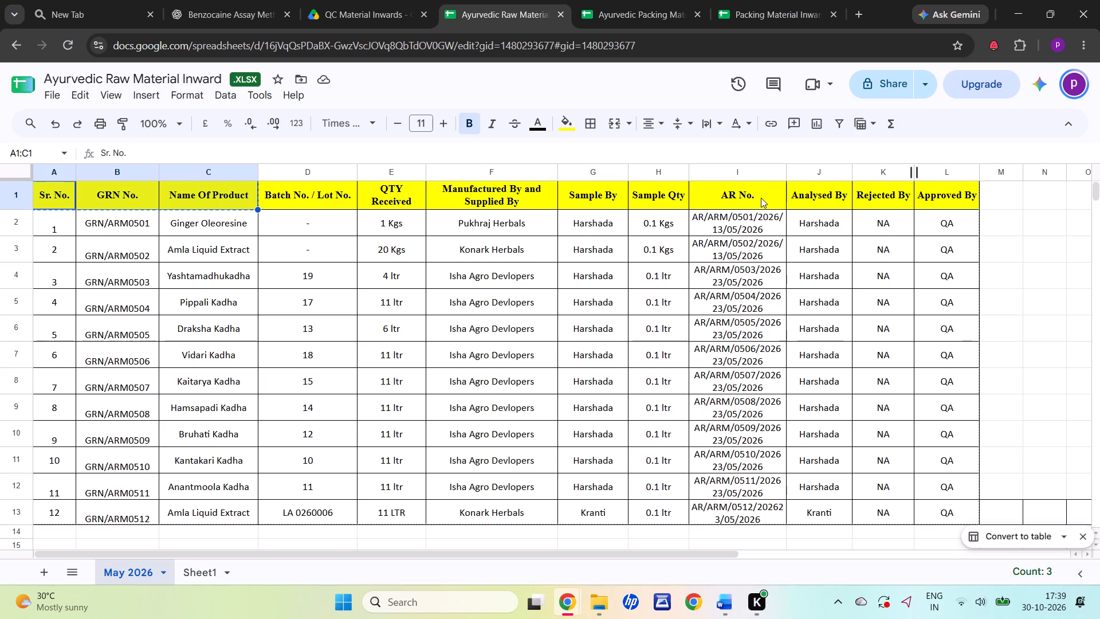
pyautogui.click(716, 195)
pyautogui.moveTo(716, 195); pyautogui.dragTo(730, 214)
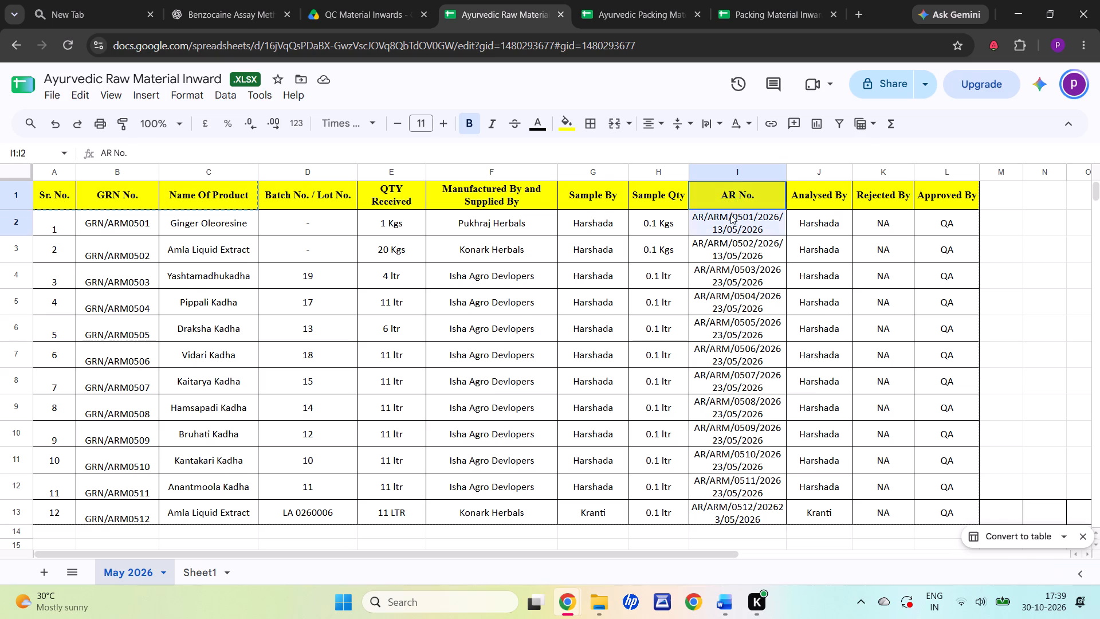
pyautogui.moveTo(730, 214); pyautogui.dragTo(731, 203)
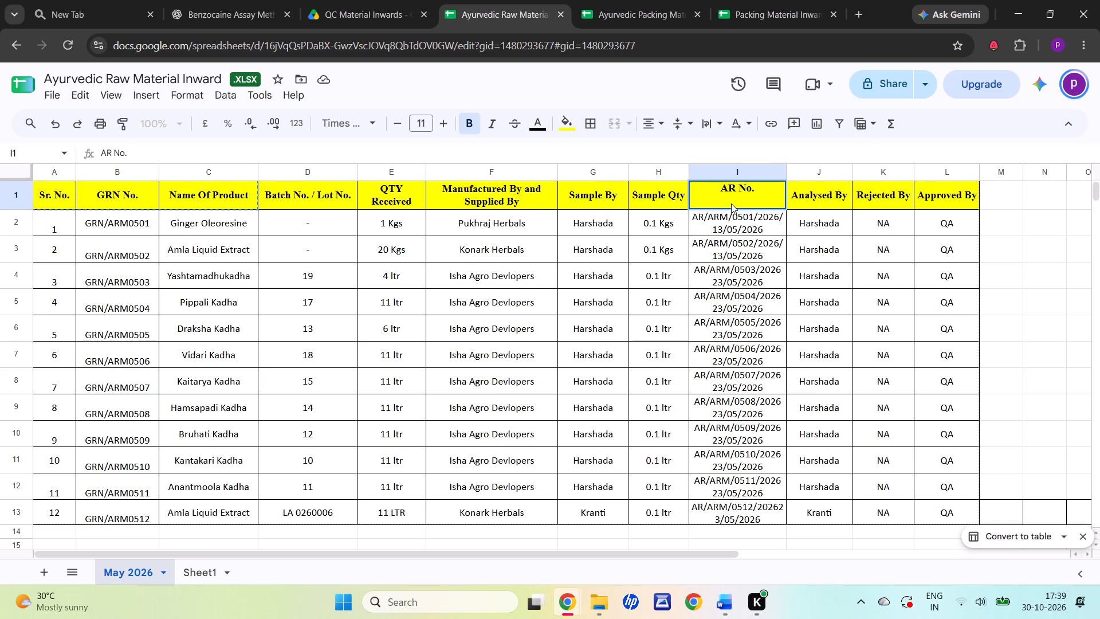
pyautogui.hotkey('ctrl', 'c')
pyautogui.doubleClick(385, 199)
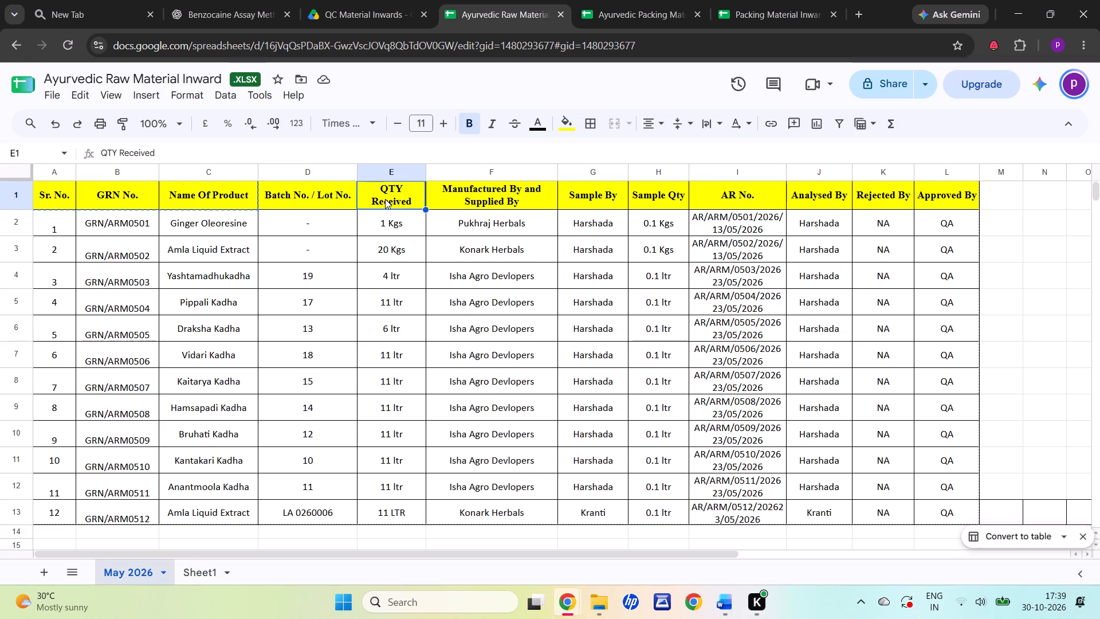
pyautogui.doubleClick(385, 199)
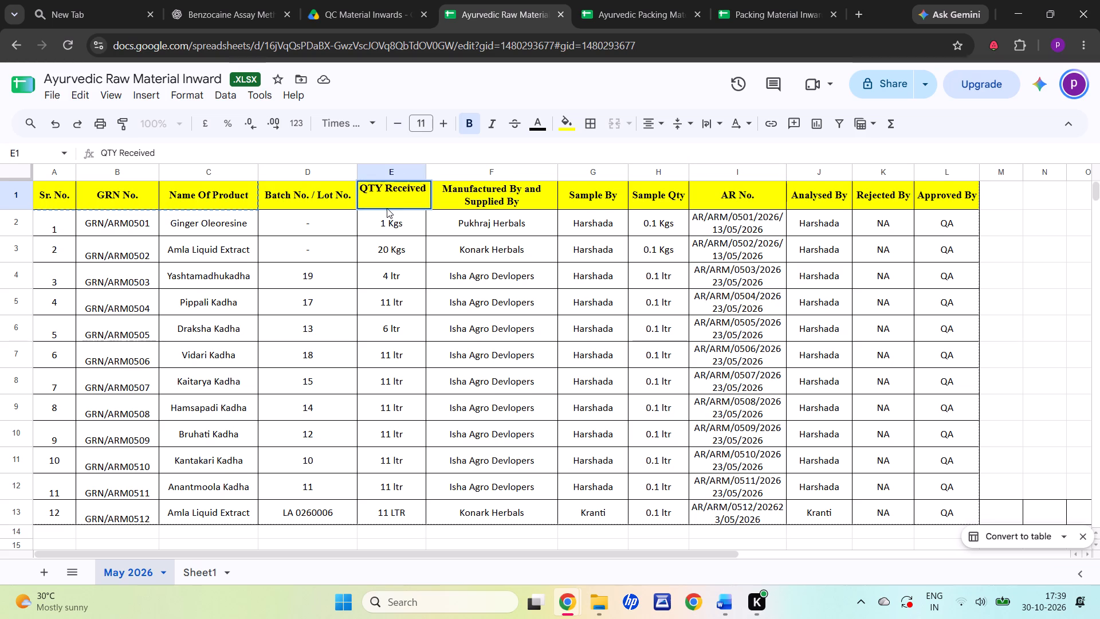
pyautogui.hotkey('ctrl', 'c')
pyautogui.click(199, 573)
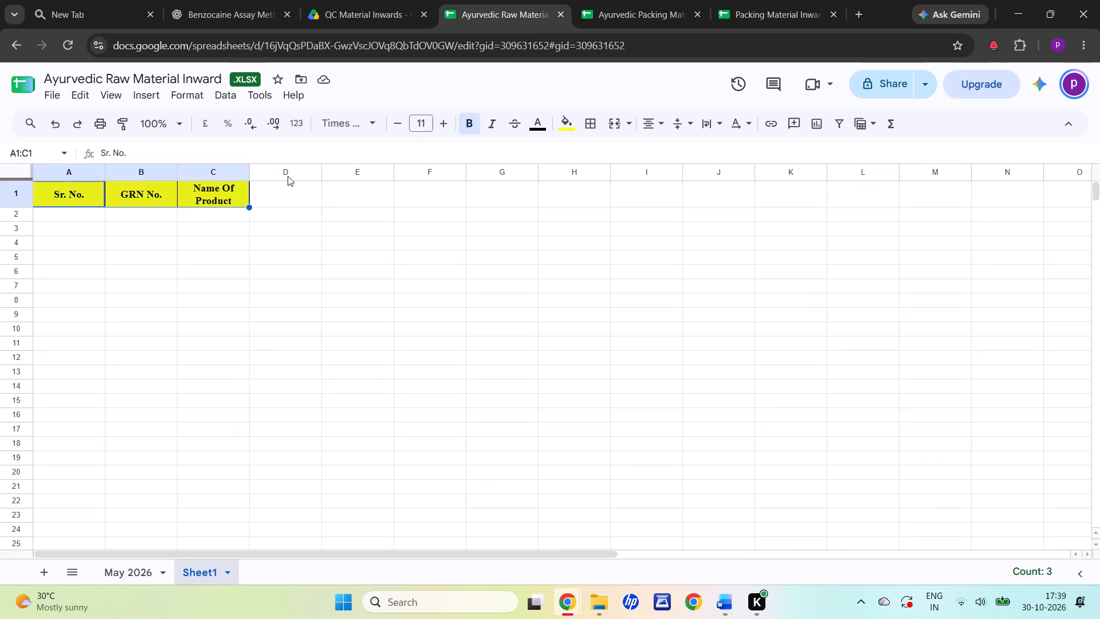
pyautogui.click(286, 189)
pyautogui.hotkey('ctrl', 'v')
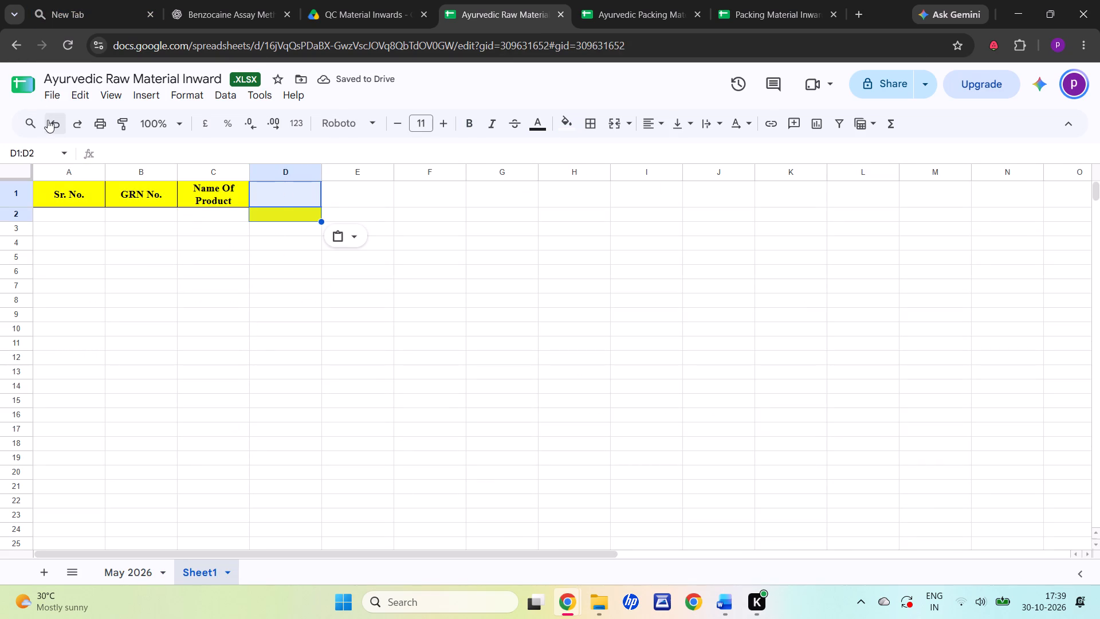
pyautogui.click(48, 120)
# Copy the QTY Received header cell from the May 2026 sheet into cell D1 of Sheet1.
pyautogui.click(284, 193)
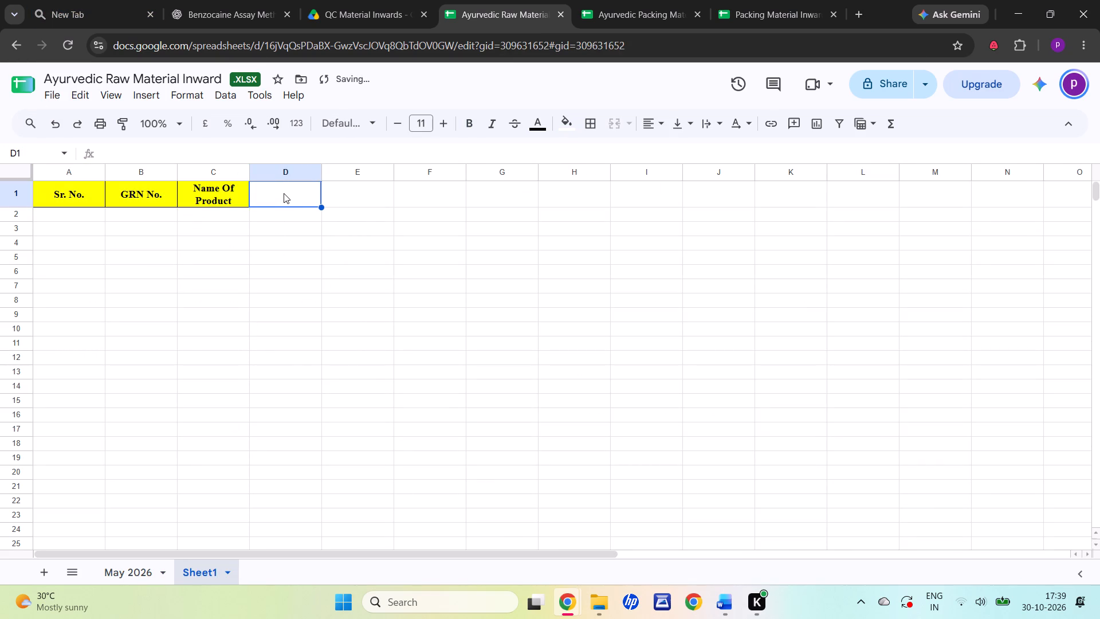
pyautogui.click(152, 574)
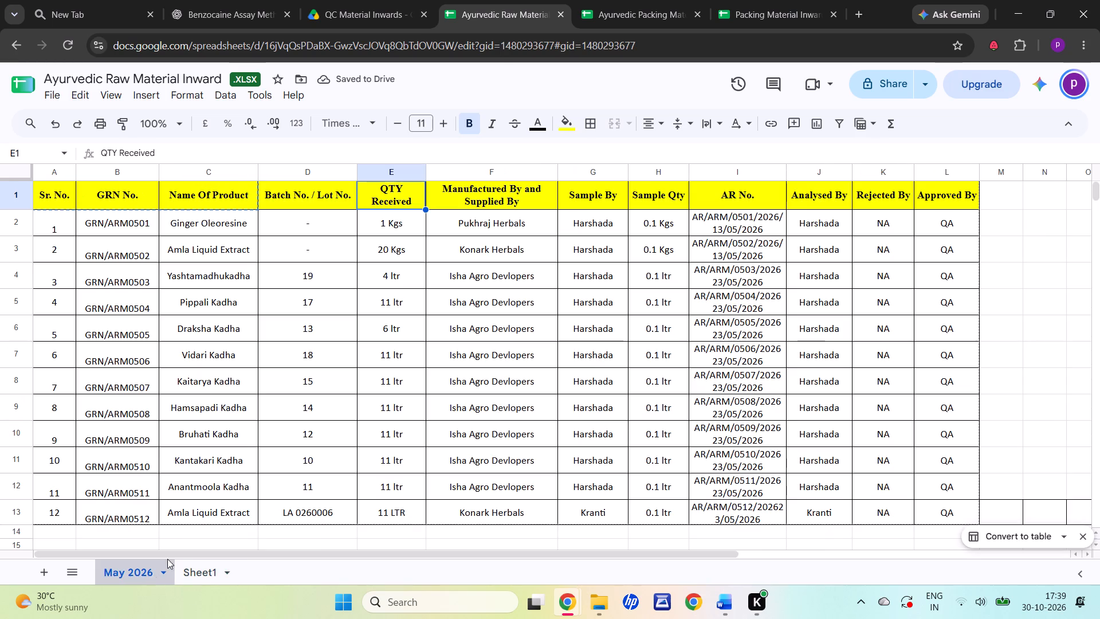
pyautogui.click(329, 168)
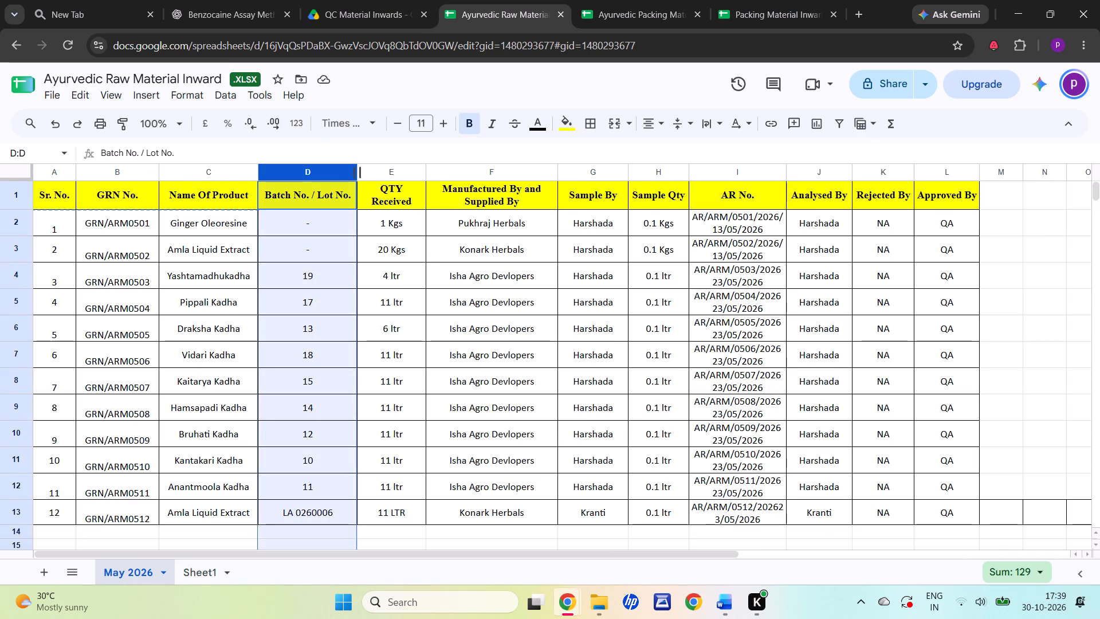
pyautogui.doubleClick(391, 177)
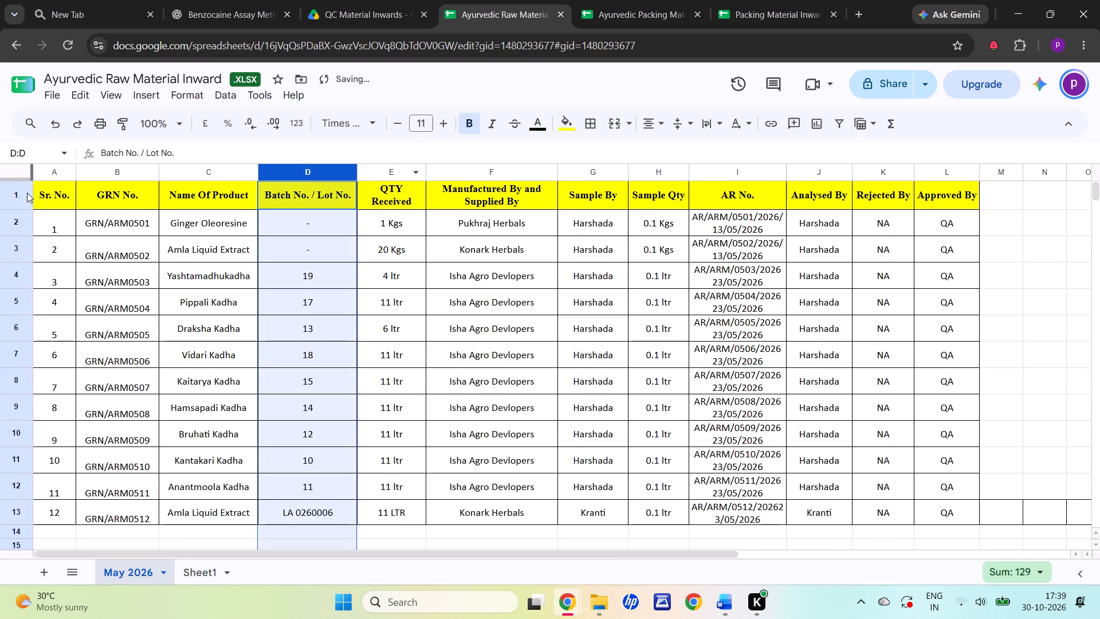
pyautogui.moveTo(406, 193); pyautogui.dragTo(406, 190)
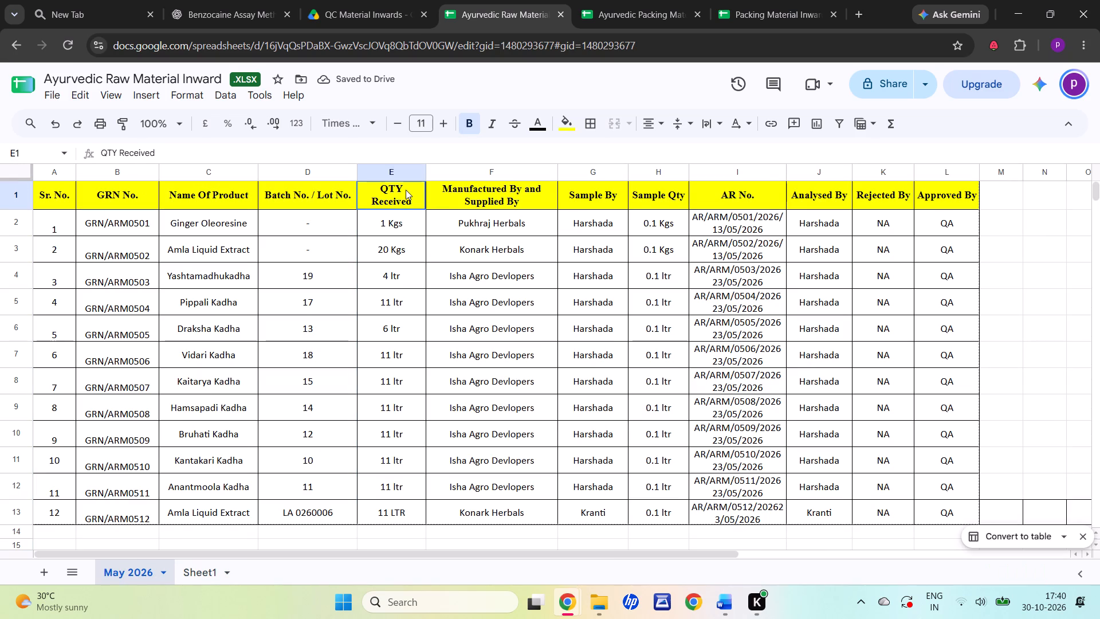
pyautogui.moveTo(406, 190); pyautogui.dragTo(399, 169)
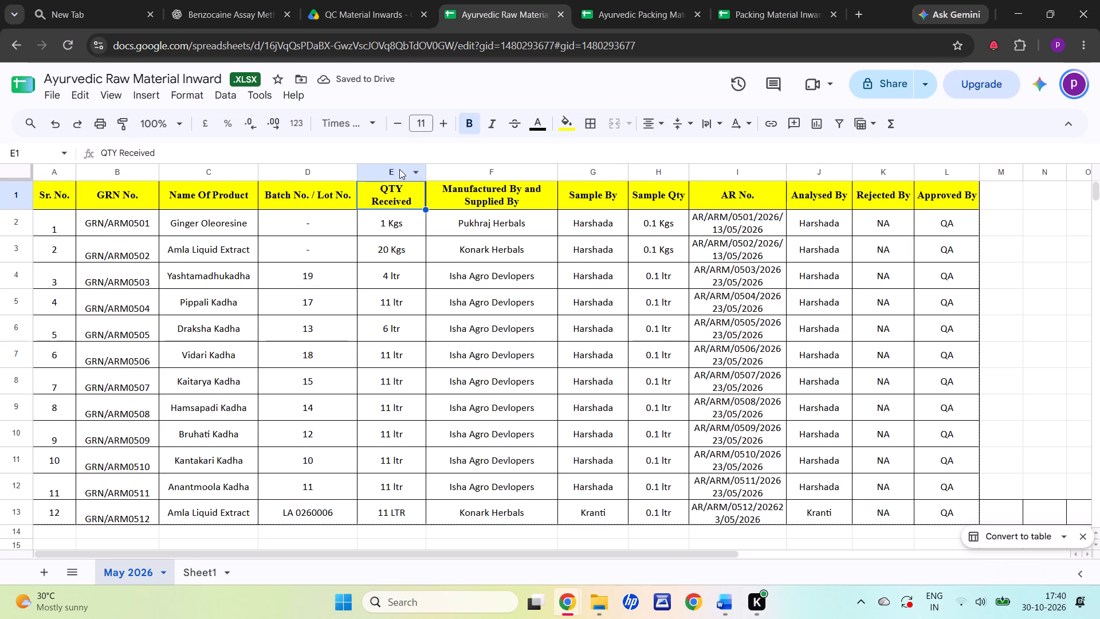
pyautogui.hotkey('ctrl', 'c')
pyautogui.hotkey('ctrl', 'space')
pyautogui.hotkey('ctrl', 'c')
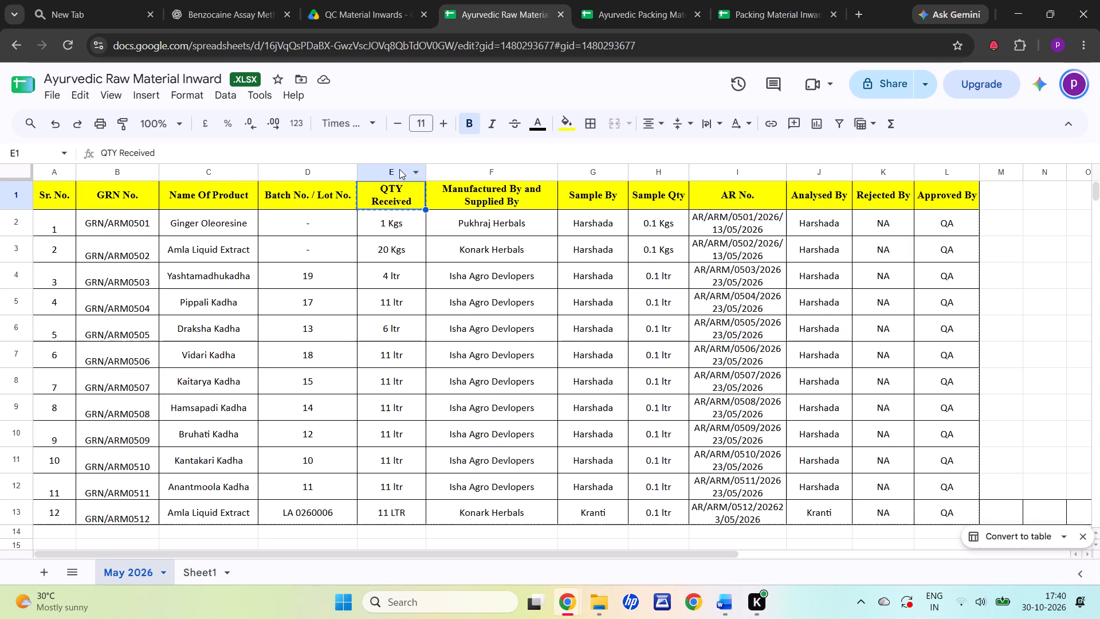
pyautogui.click(200, 568)
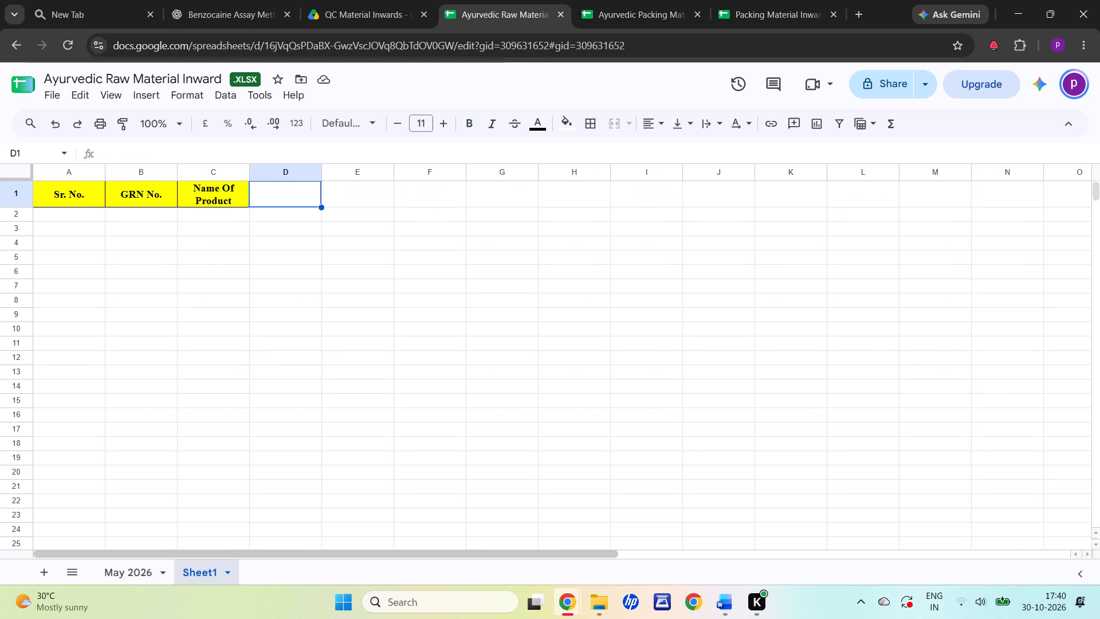
pyautogui.hotkey('ctrl', 'v')
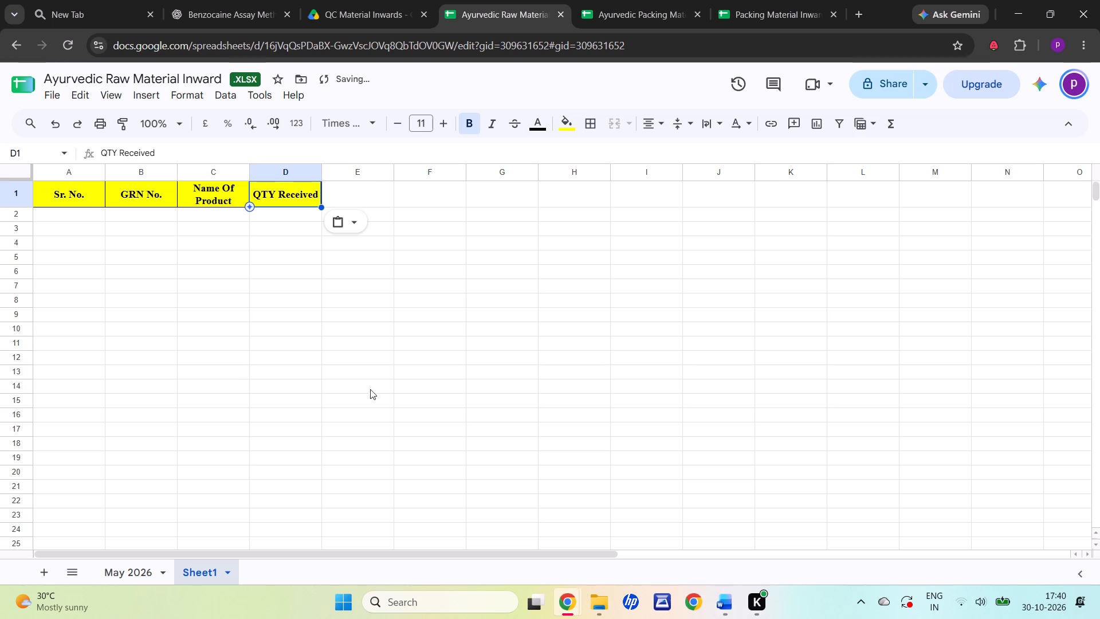
# Copy the AR No. header cell from the May 2026 sheet into cell E1 of Sheet1.
pyautogui.click(135, 570)
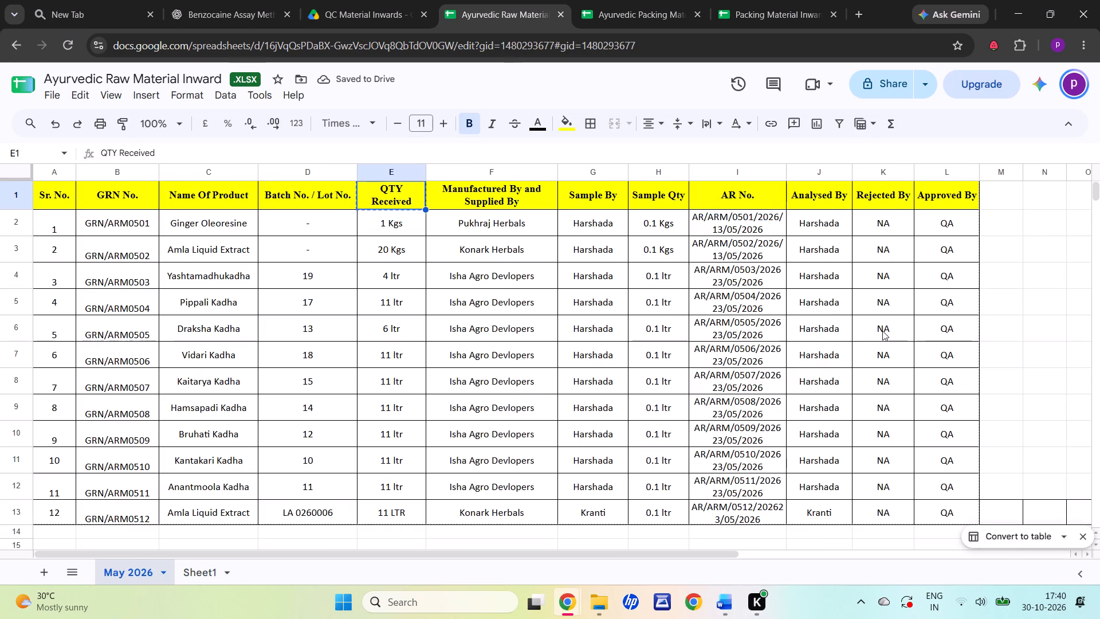
pyautogui.click(731, 182)
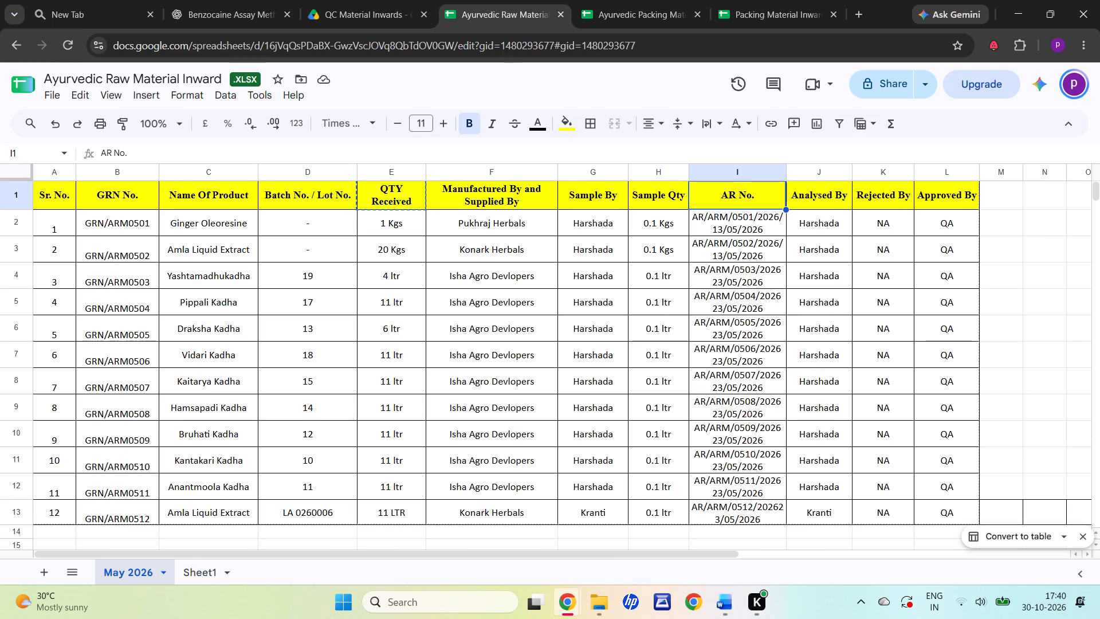
pyautogui.hotkey('ctrl', 'c')
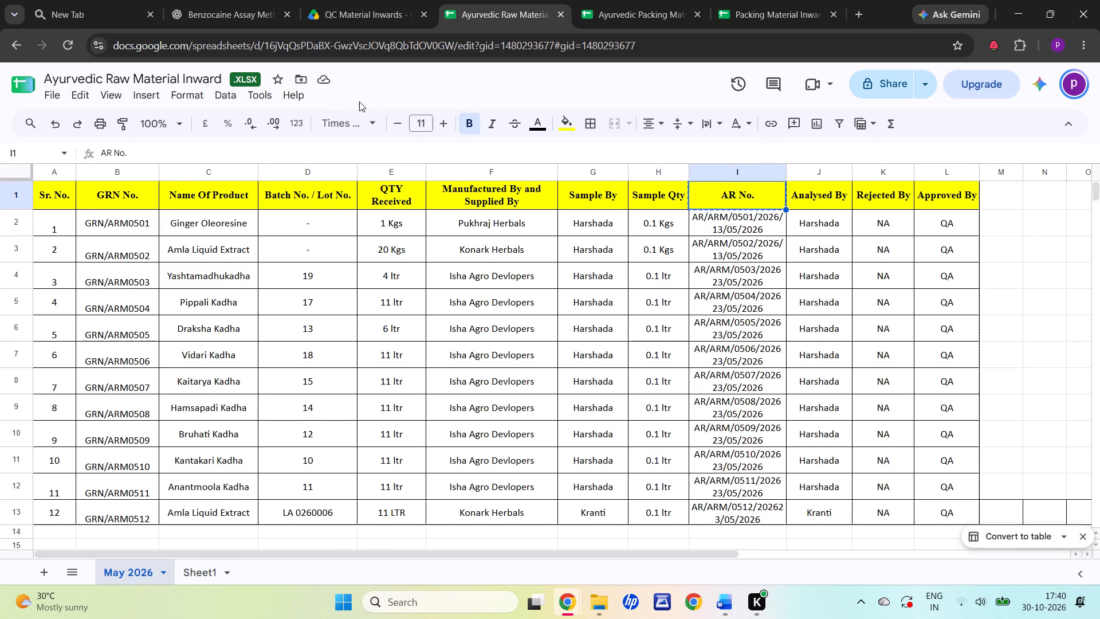
pyautogui.click(191, 578)
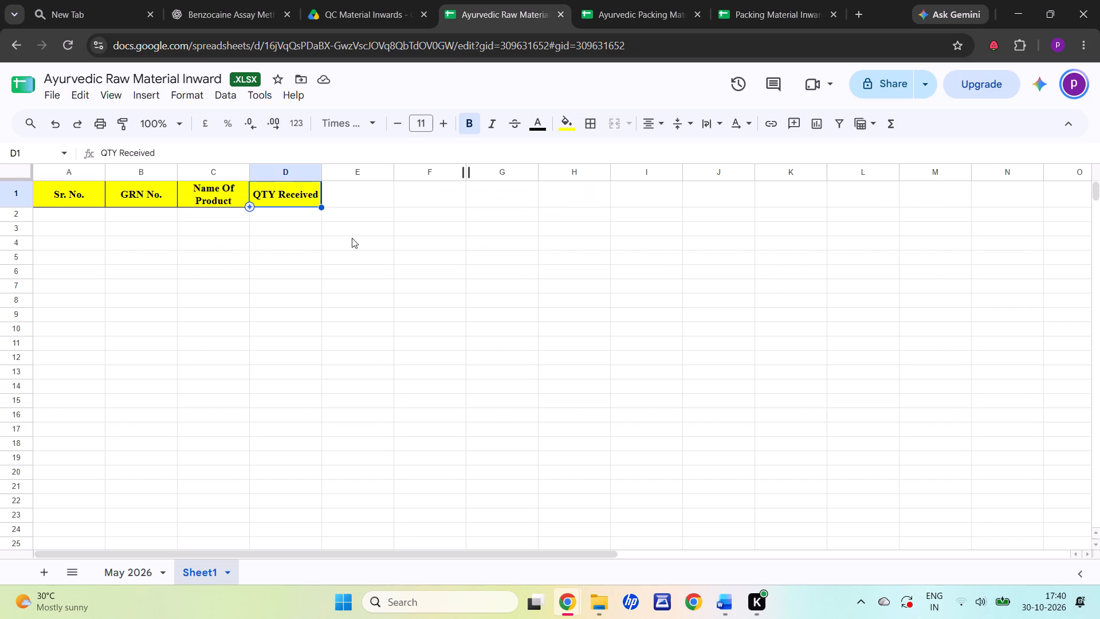
pyautogui.click(357, 187)
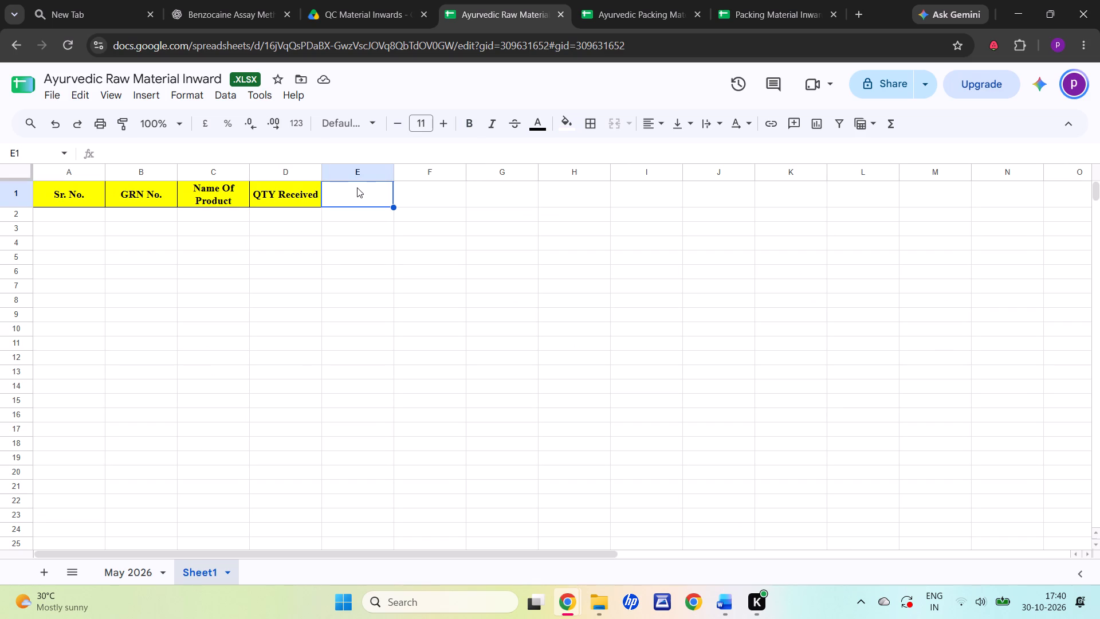
pyautogui.hotkey('ctrl', 'v')
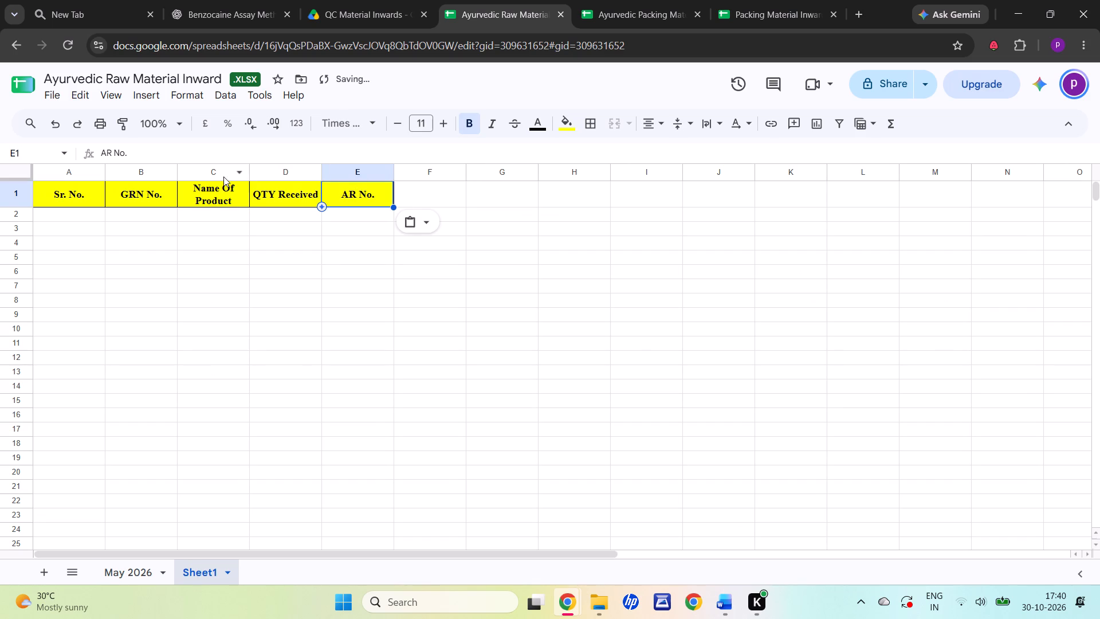
# Narrow the Sr. No. column to fit its header closely and widen the GRN No. column in Sheet1.
pyautogui.moveTo(104, 175); pyautogui.dragTo(79, 174)
pyautogui.moveTo(79, 174); pyautogui.dragTo(69, 172)
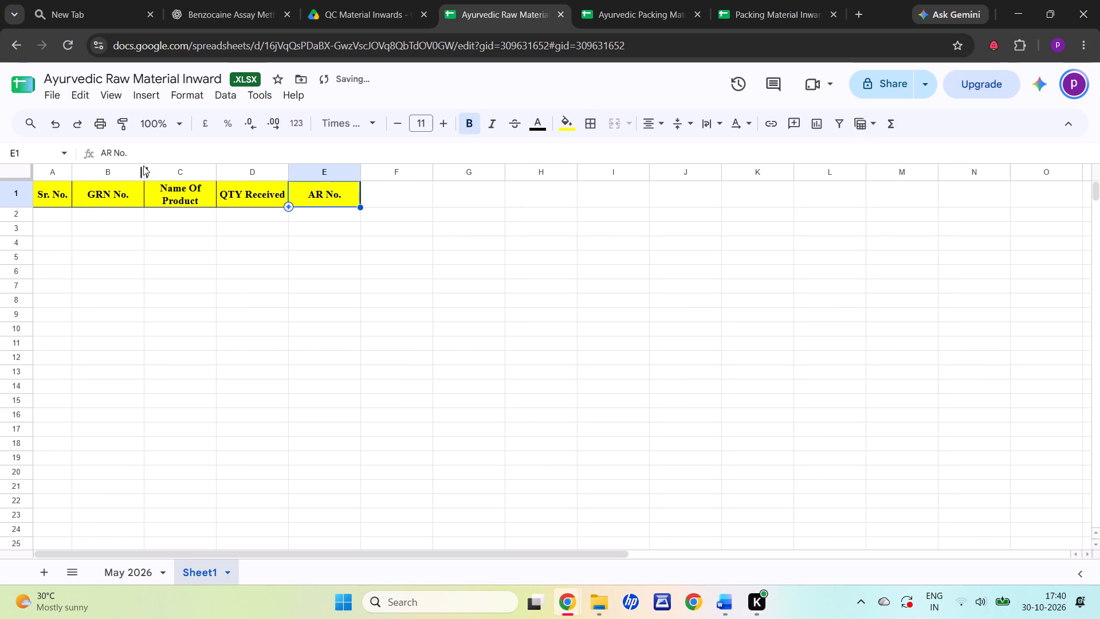
pyautogui.moveTo(143, 166); pyautogui.dragTo(144, 176)
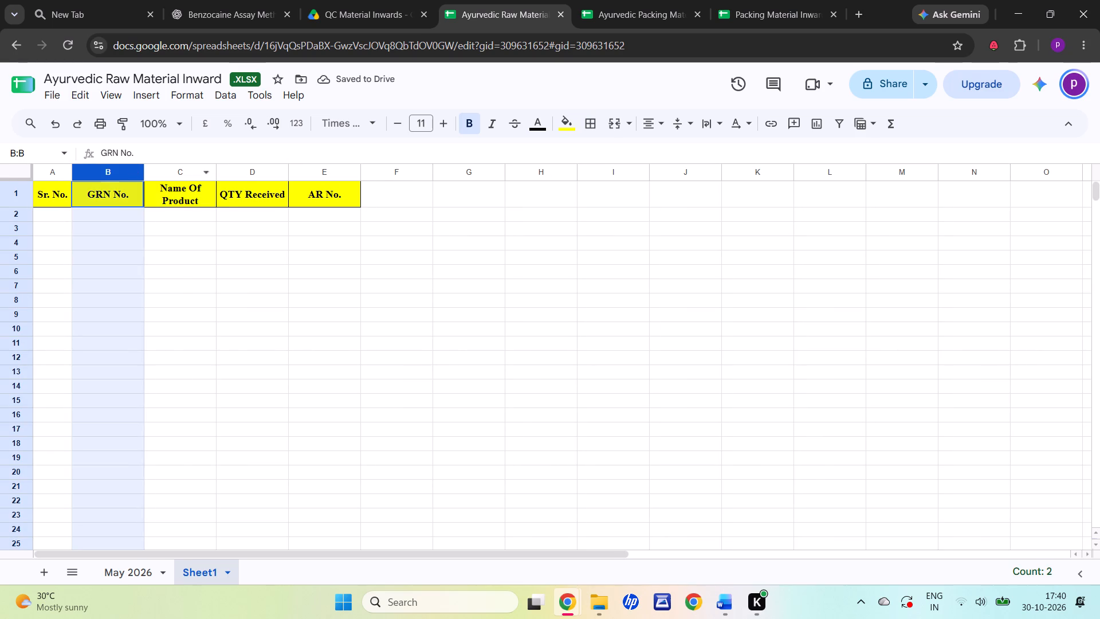
pyautogui.moveTo(144, 176); pyautogui.dragTo(143, 176)
pyautogui.click(179, 250)
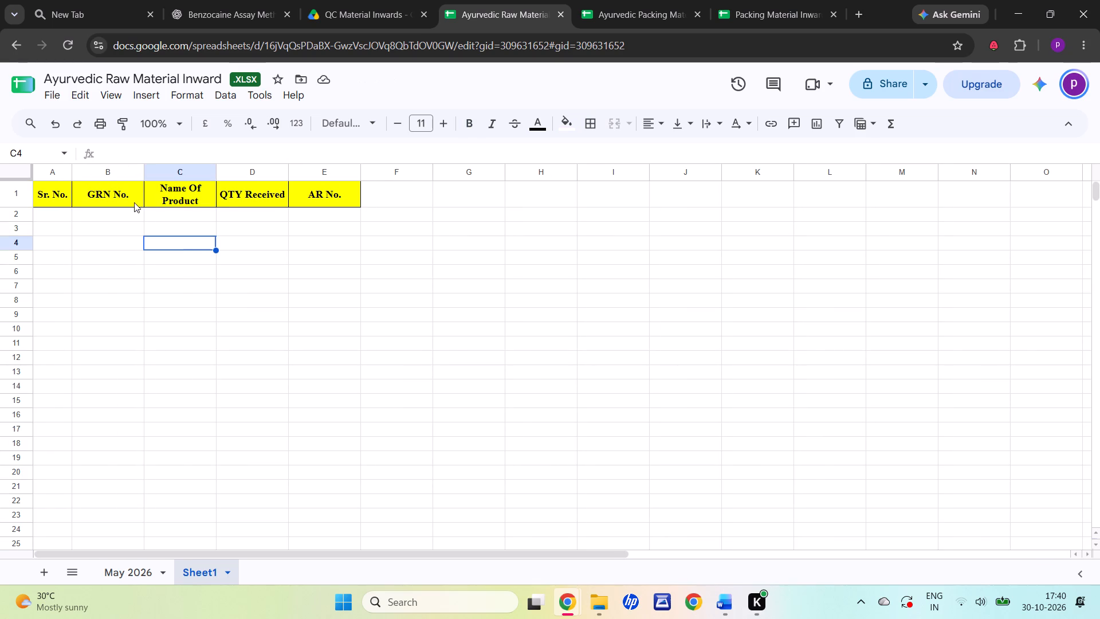
pyautogui.click(132, 173)
pyautogui.click(95, 236)
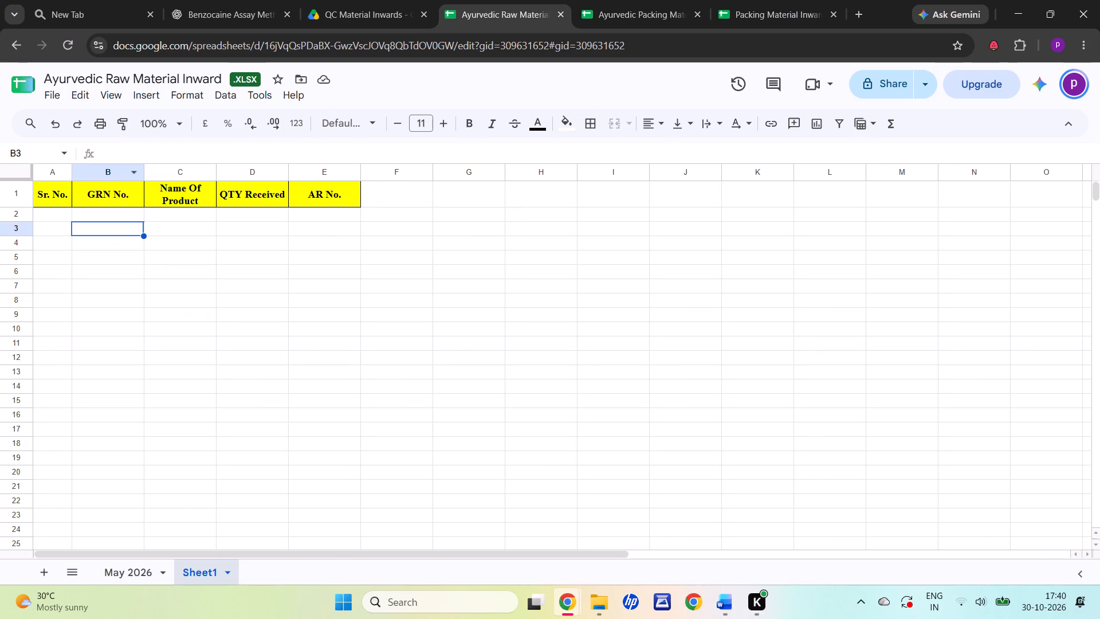
pyautogui.moveTo(141, 172); pyautogui.dragTo(172, 170)
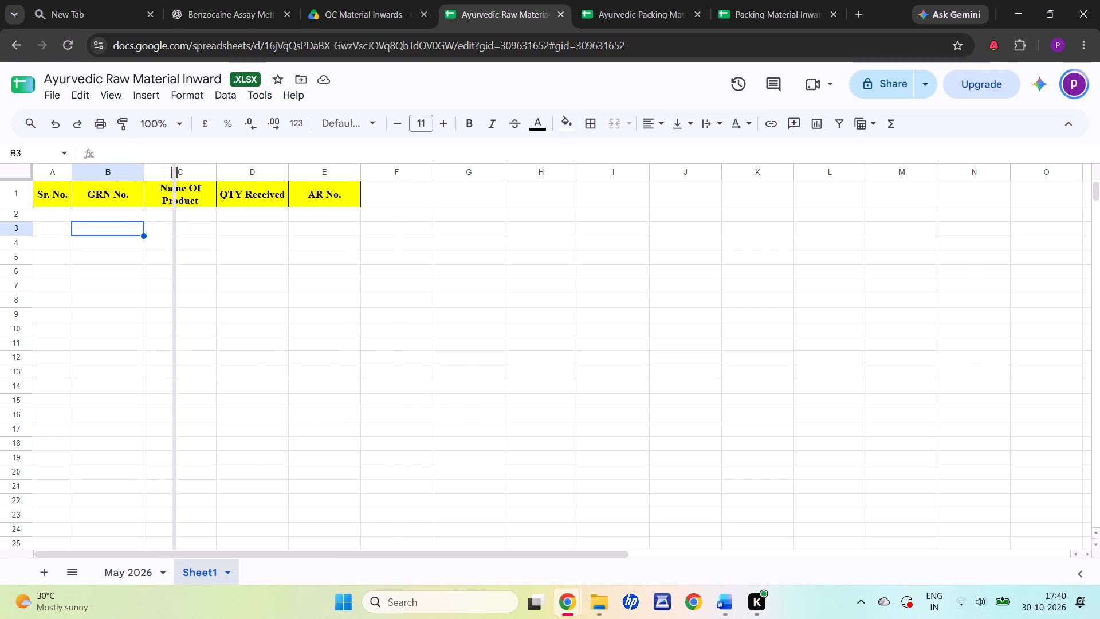
pyautogui.moveTo(172, 170); pyautogui.dragTo(172, 170)
# Widen the Name Of Product column to about twice its width and the AR No. column to more than twice its width.
pyautogui.moveTo(245, 168); pyautogui.dragTo(257, 167)
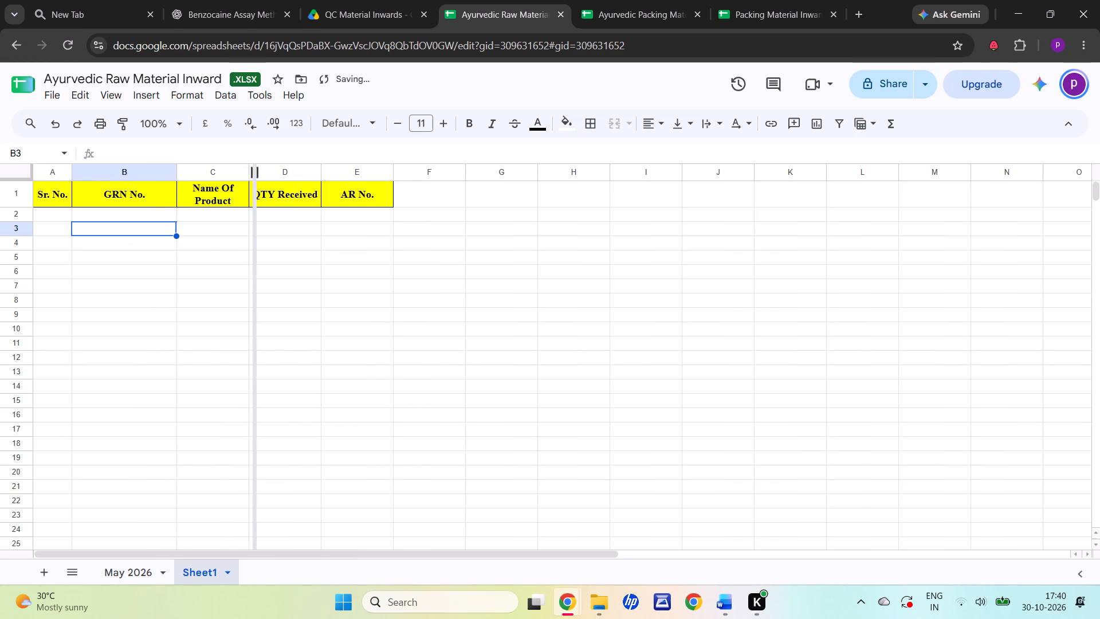
pyautogui.moveTo(257, 167); pyautogui.dragTo(313, 167)
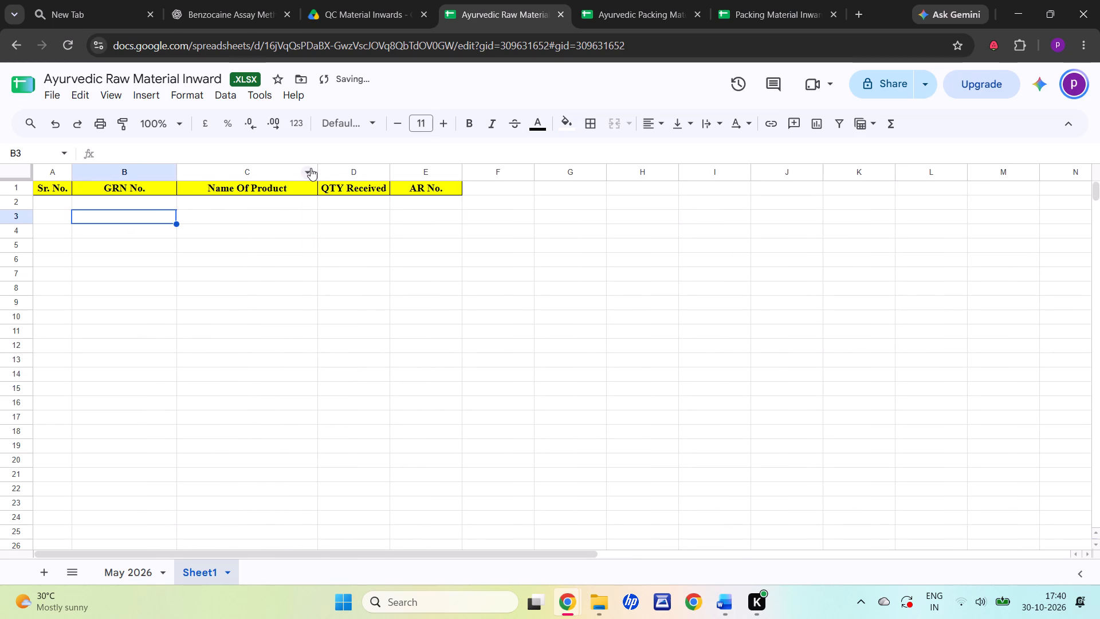
pyautogui.moveTo(317, 168); pyautogui.dragTo(330, 168)
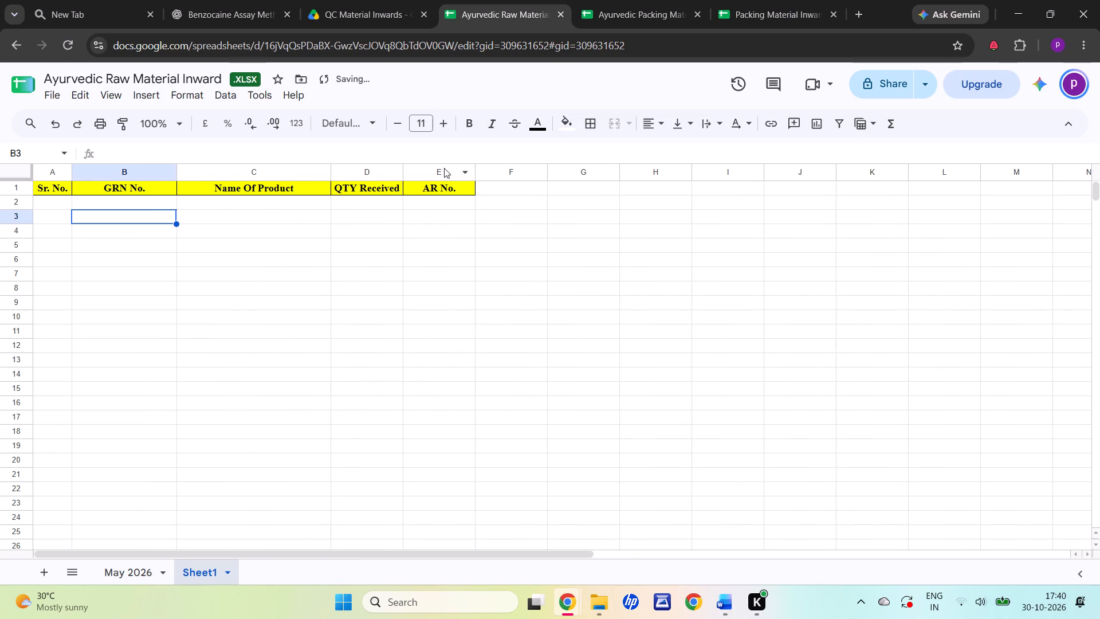
pyautogui.moveTo(473, 172); pyautogui.dragTo(540, 170)
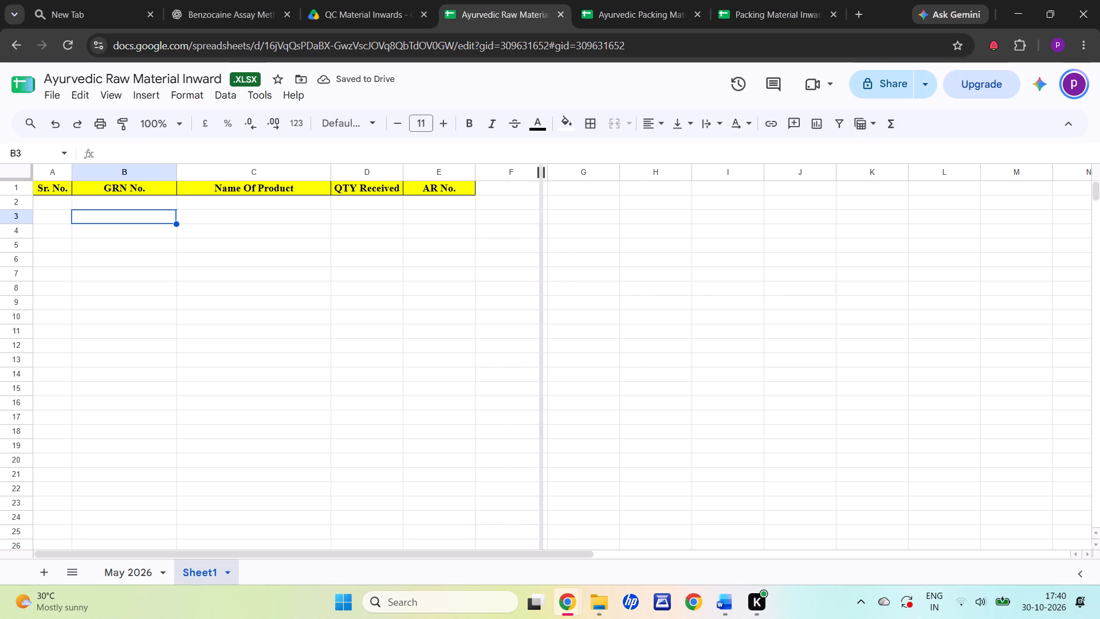
pyautogui.moveTo(540, 170); pyautogui.dragTo(565, 168)
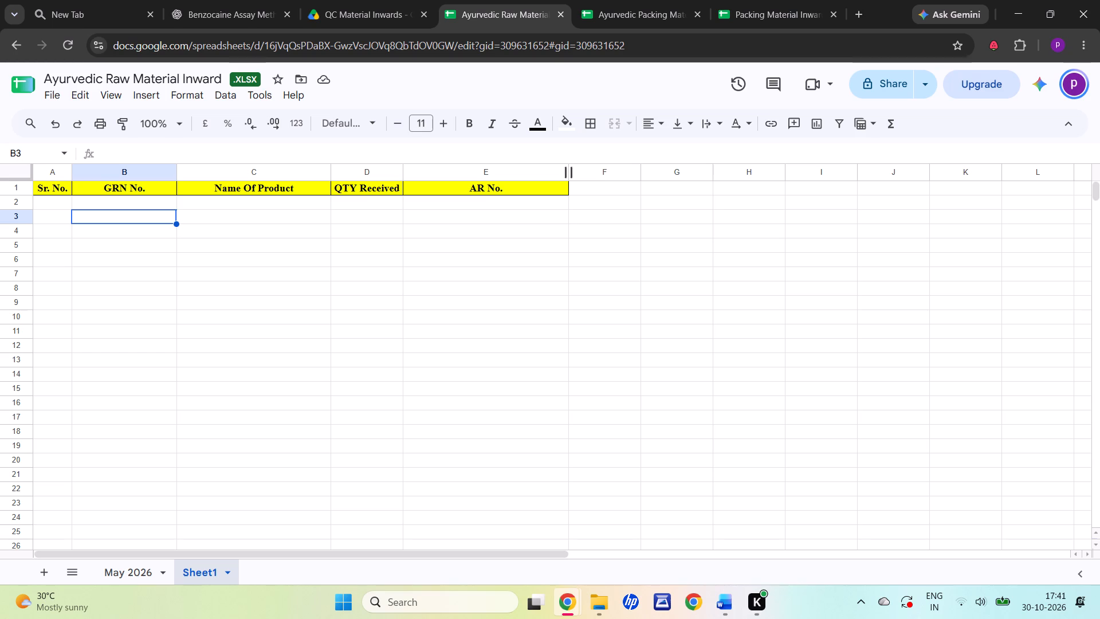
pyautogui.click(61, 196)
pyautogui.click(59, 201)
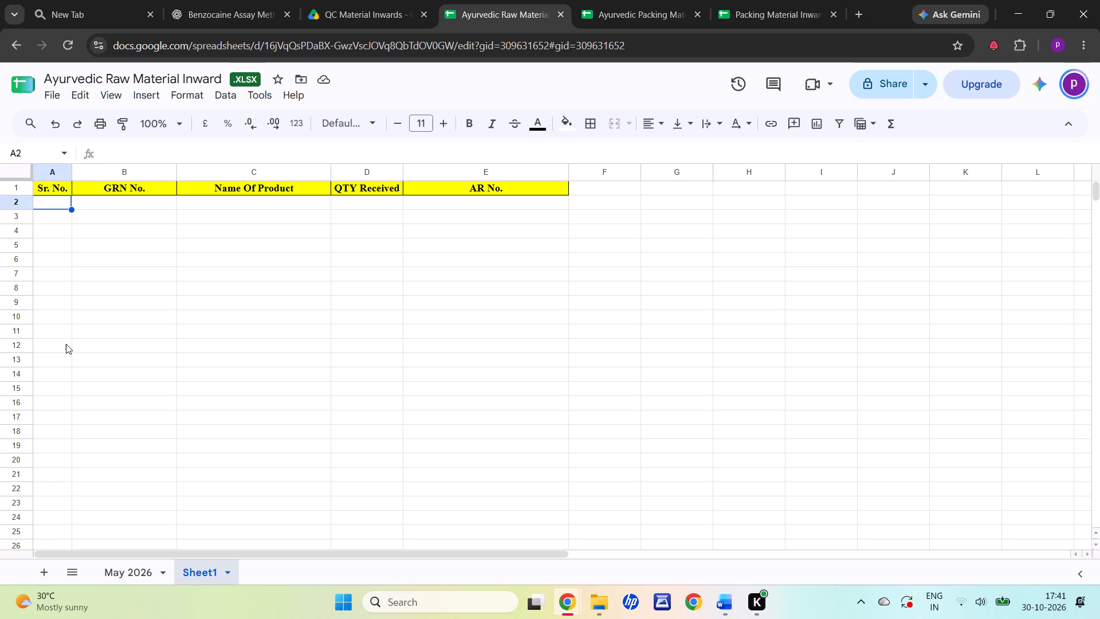
# Enter serial number 13 in cell A14, below the last record of the May 2026 sheet.
pyautogui.click(144, 565)
pyautogui.scroll(-1, 135, 405)
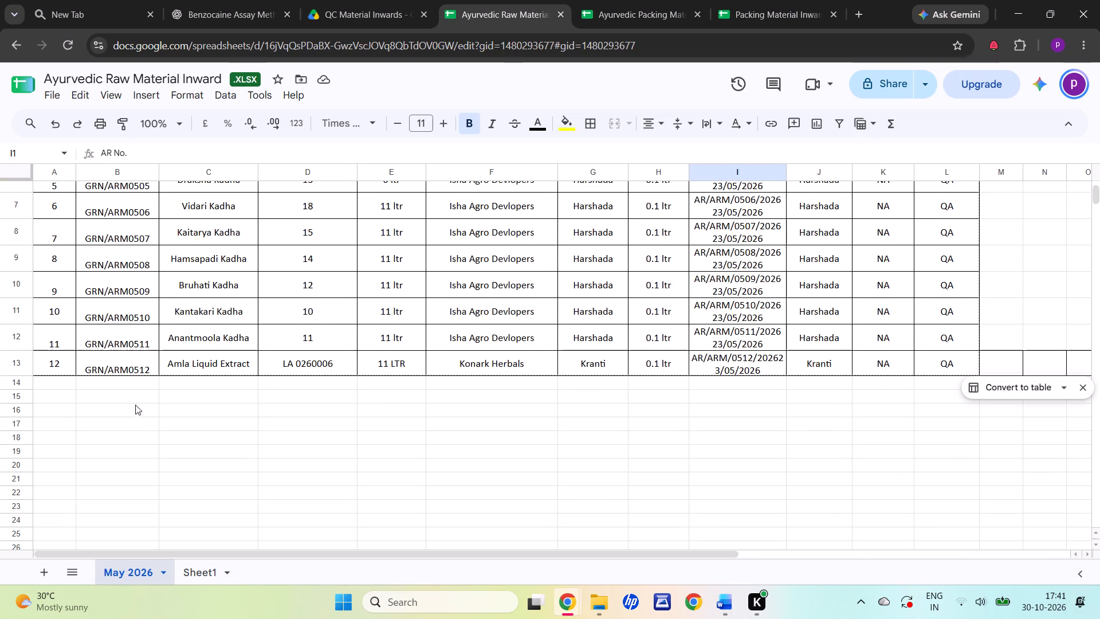
pyautogui.click(63, 381)
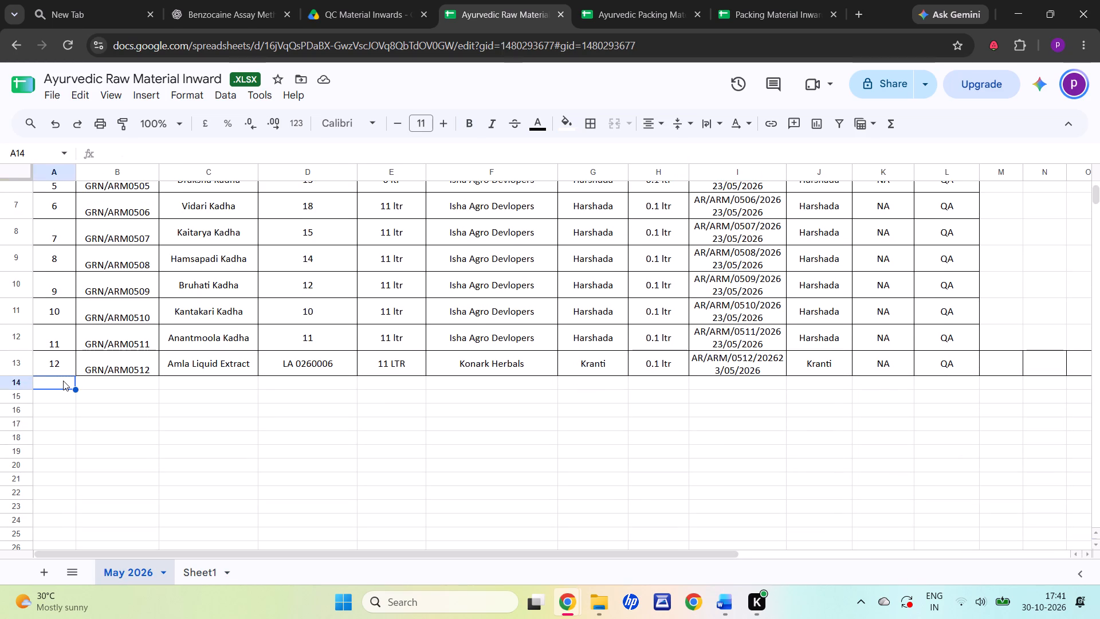
pyautogui.write('13')
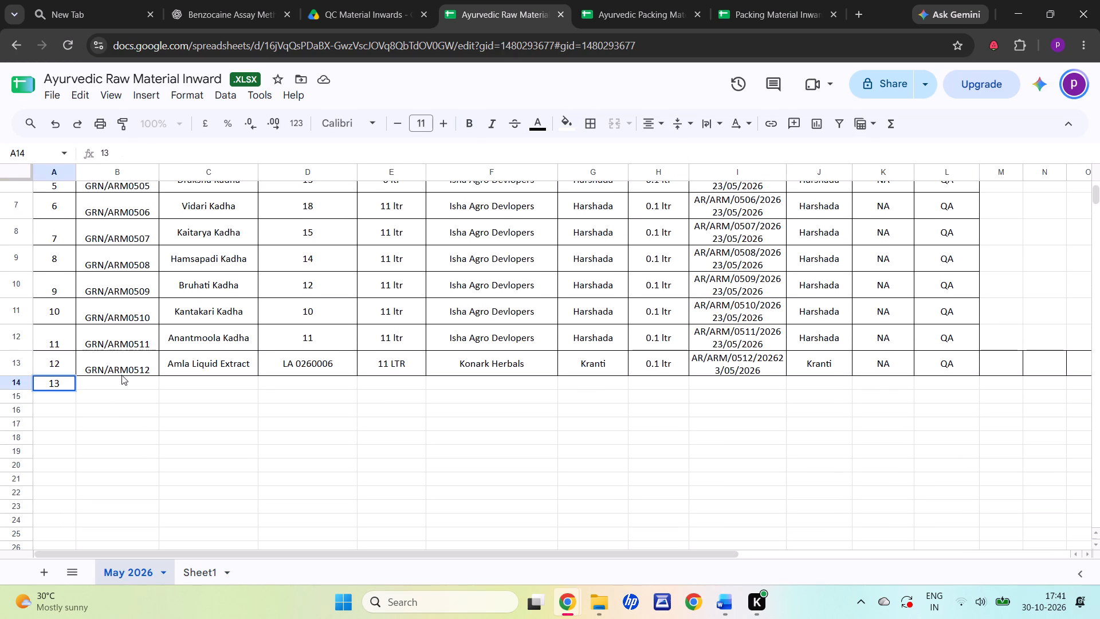
# Copy the GRN number text from row 13 into cell B14 and edit it to GRN/ARM0515.
pyautogui.click(121, 375)
pyautogui.tripleClick(148, 370)
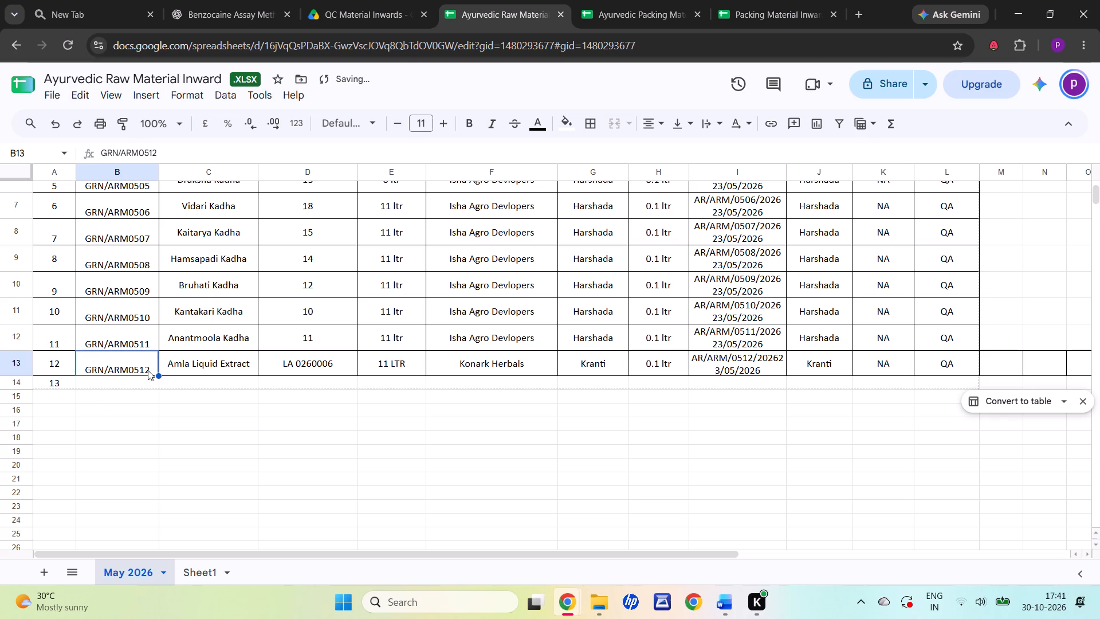
pyautogui.click(148, 370)
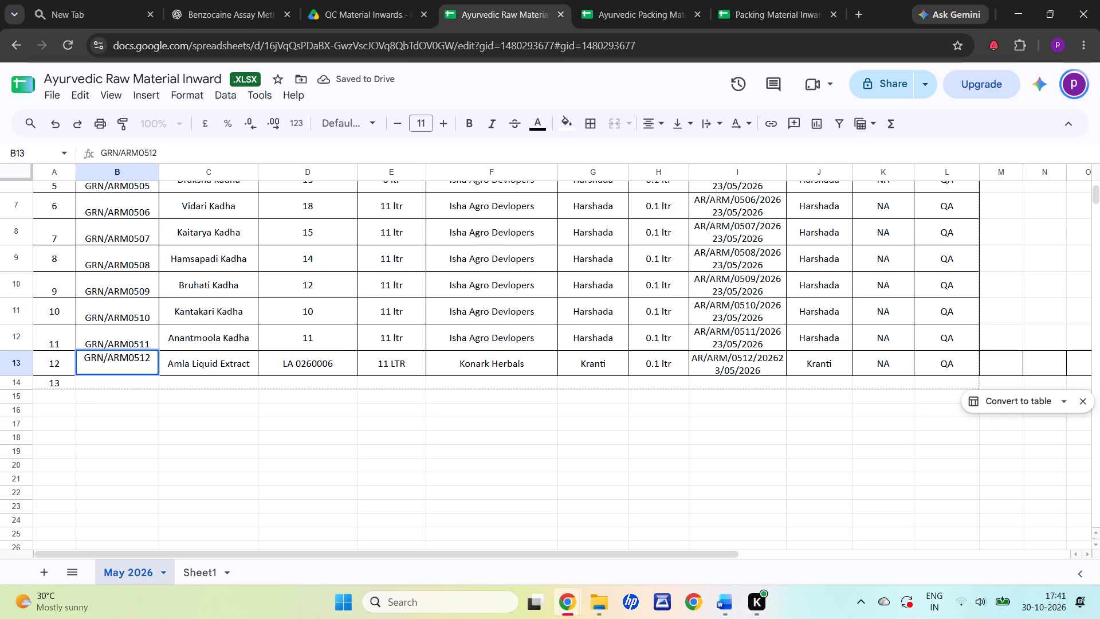
pyautogui.moveTo(85, 357); pyautogui.dragTo(163, 359)
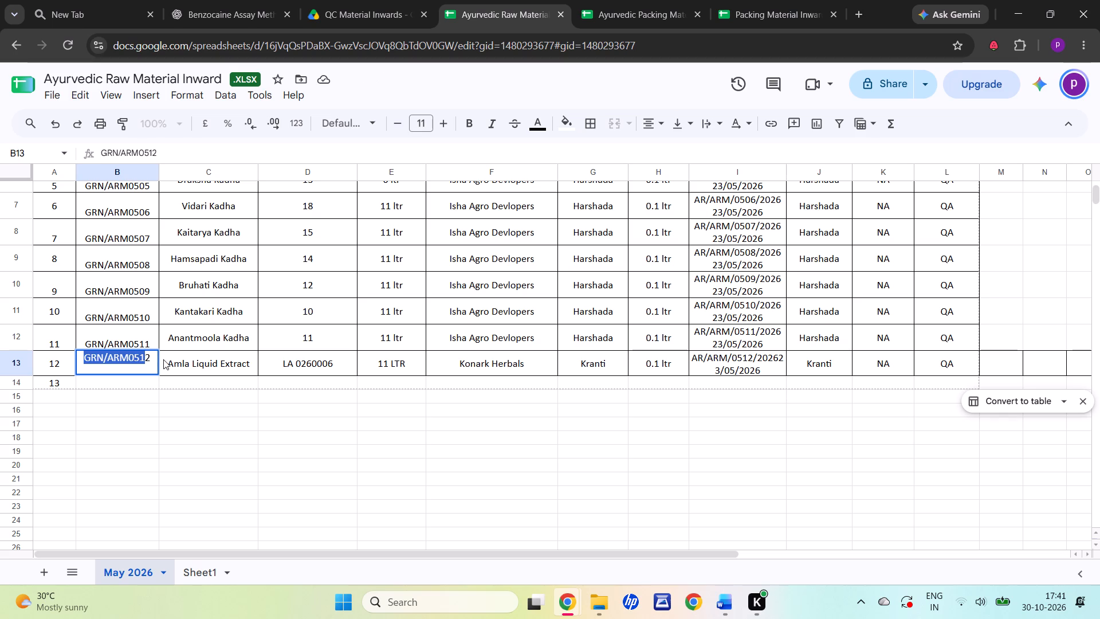
pyautogui.moveTo(163, 359); pyautogui.dragTo(164, 359)
pyautogui.hotkey('ctrl', 'c')
pyautogui.click(136, 385)
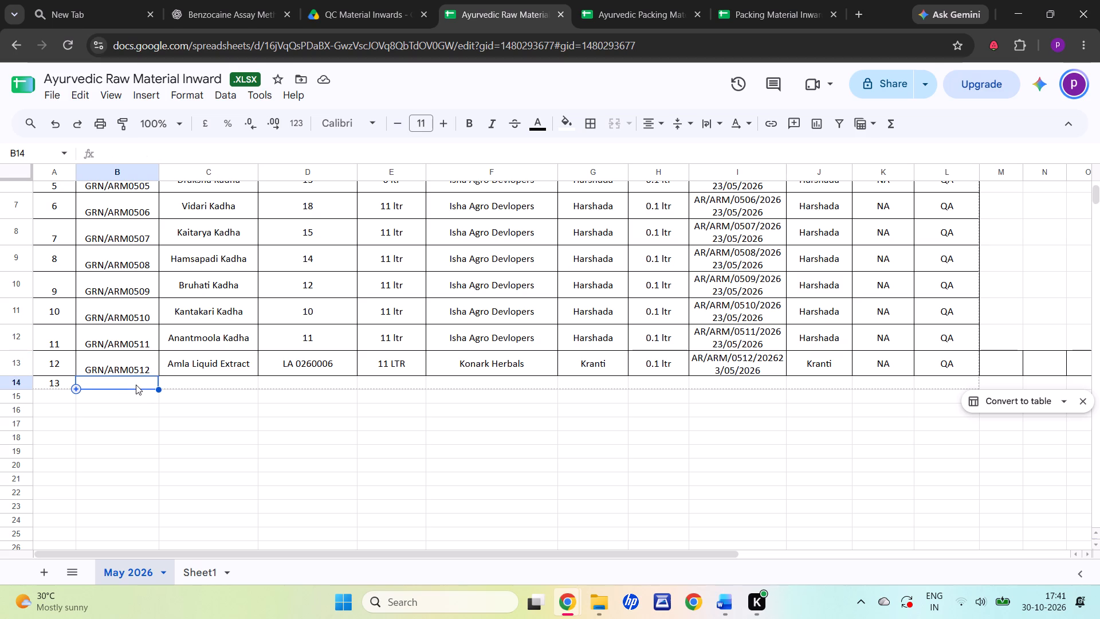
pyautogui.hotkey('ctrl', 'v')
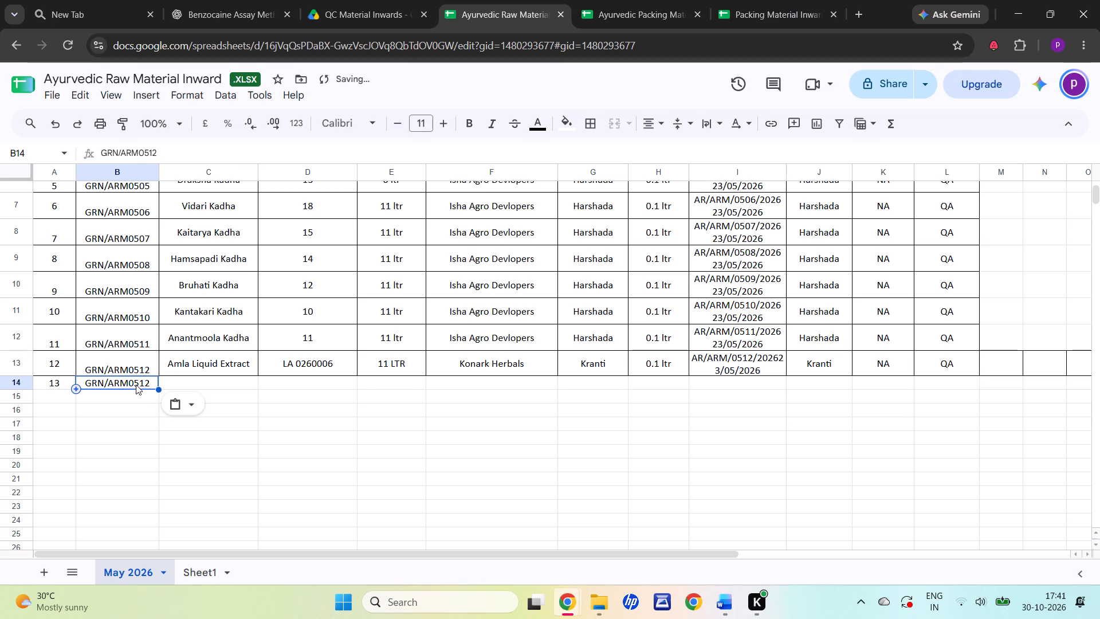
pyautogui.doubleClick(151, 383)
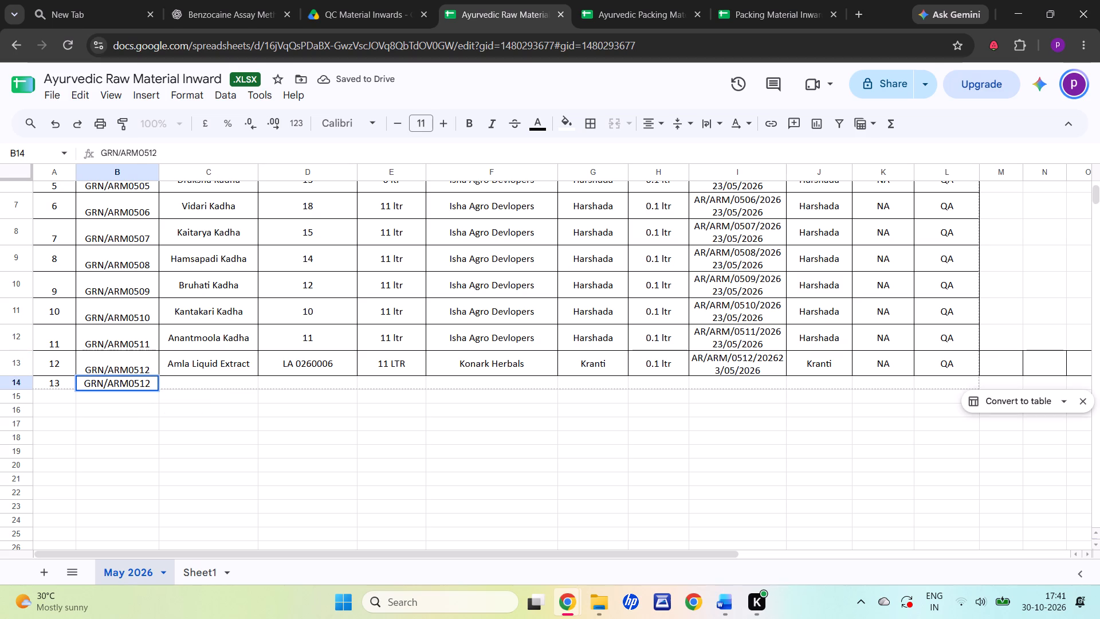
pyautogui.press('BackSpace')
pyautogui.press('3')
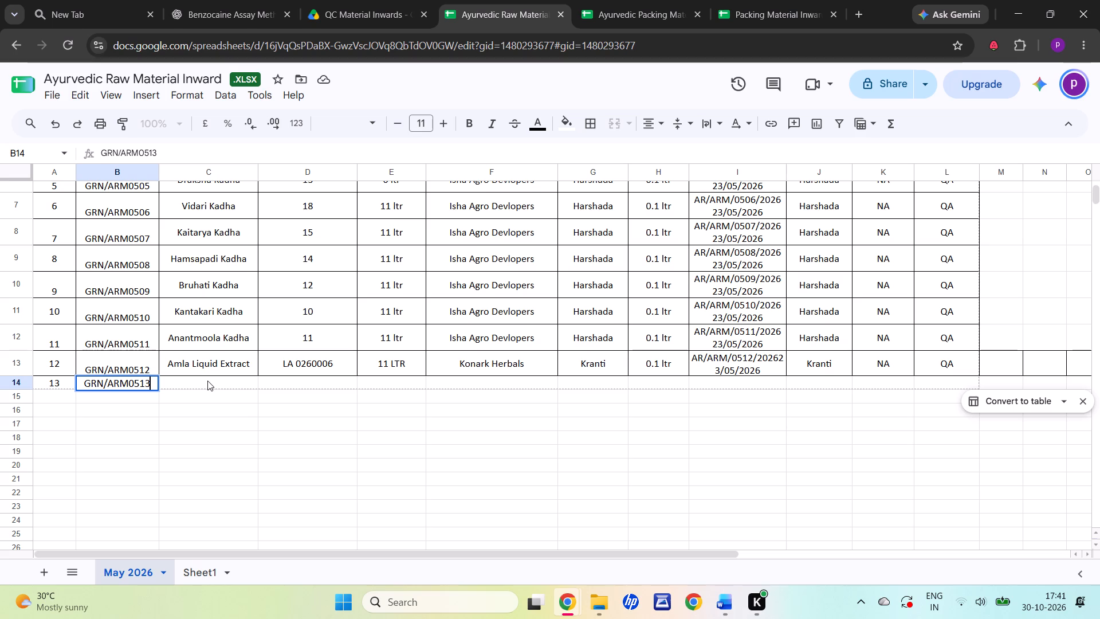
pyautogui.press('BackSpace')
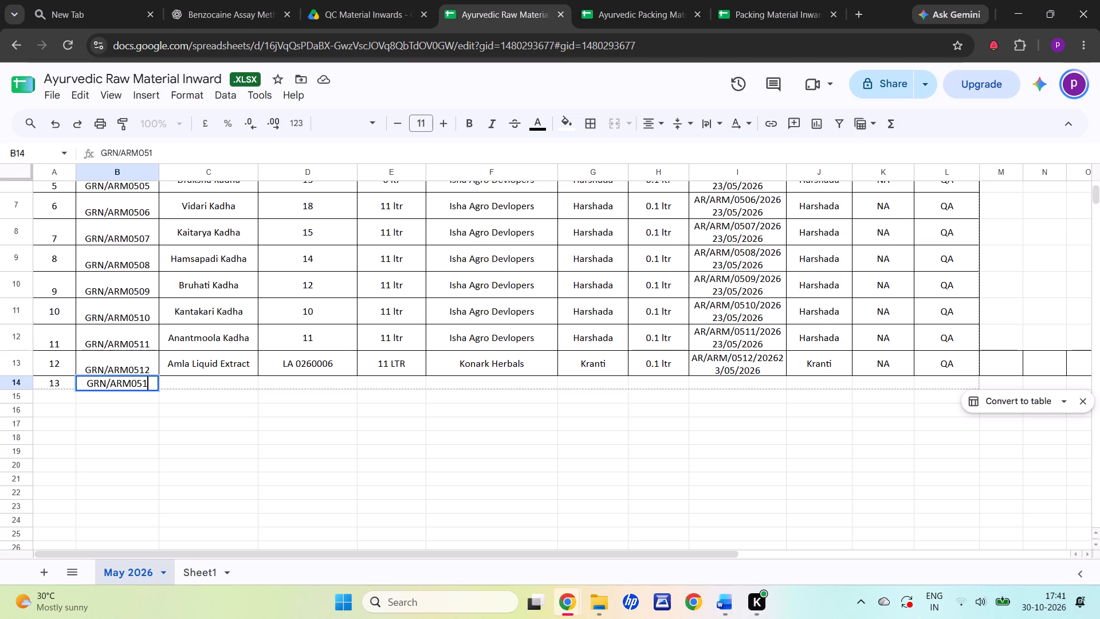
pyautogui.press('5')
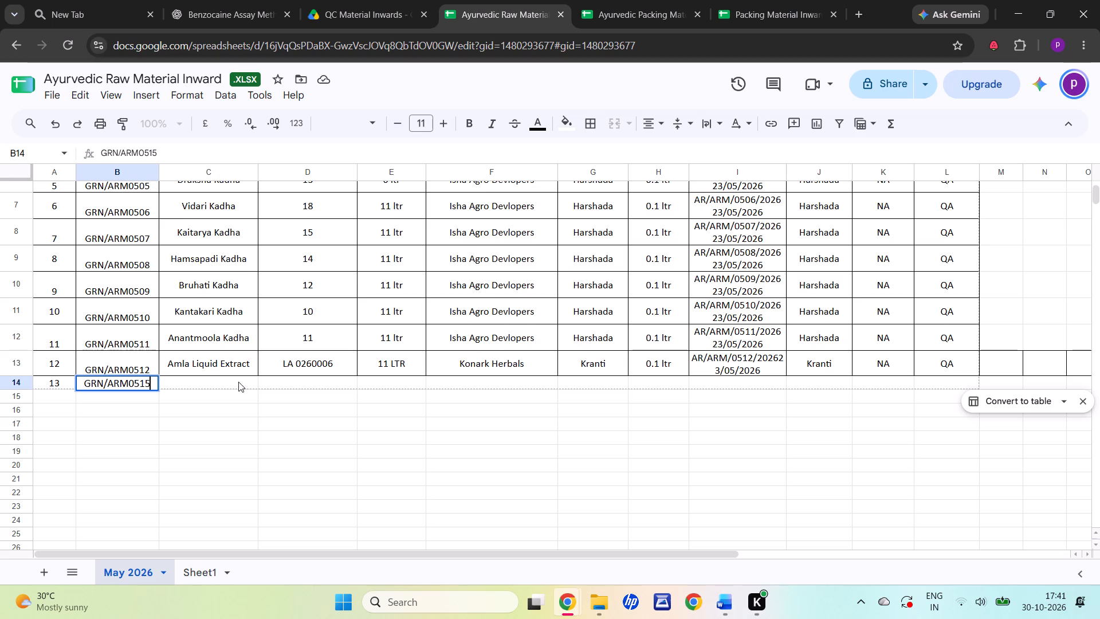
pyautogui.click(232, 380)
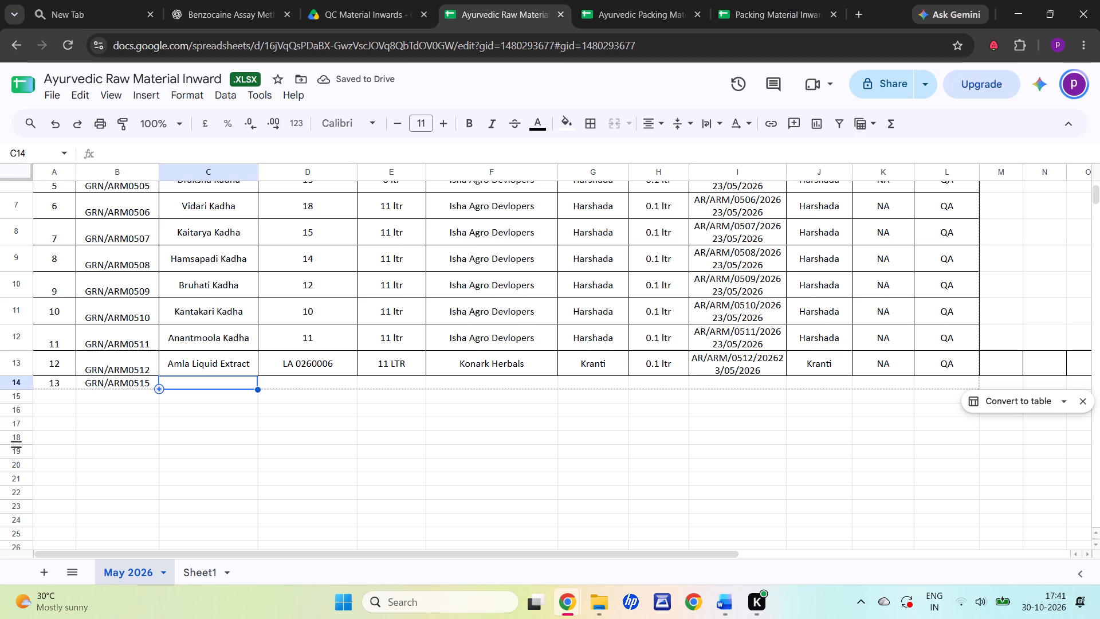
# Add serial number 14 in row 15 with the copied GRN number edited to GRN/ARM0516.
pyautogui.click(57, 394)
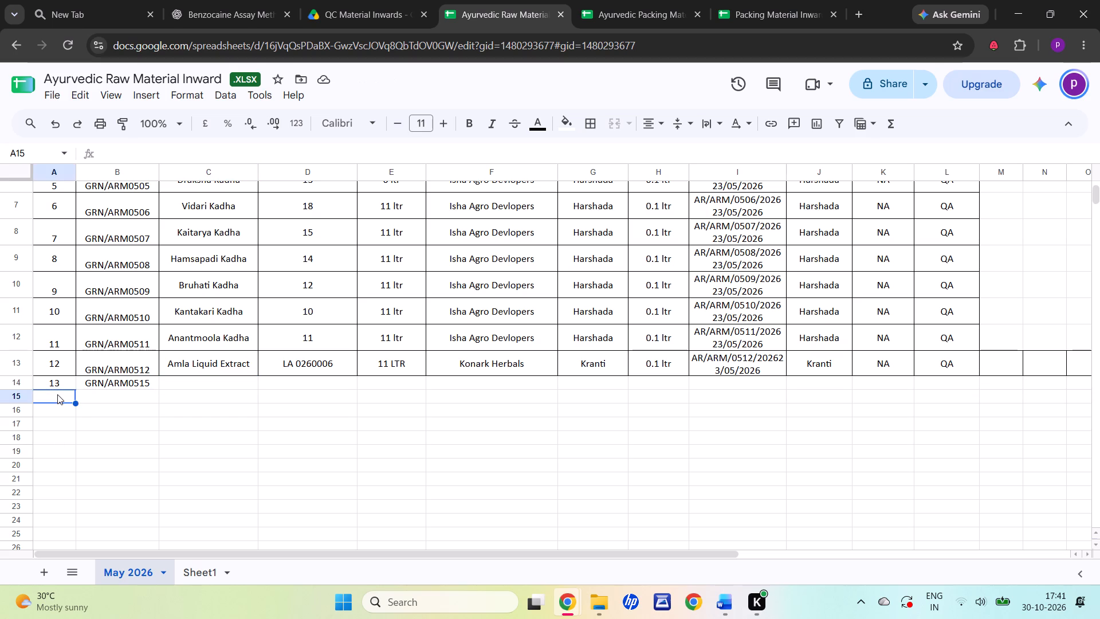
pyautogui.write('14')
pyautogui.click(107, 395)
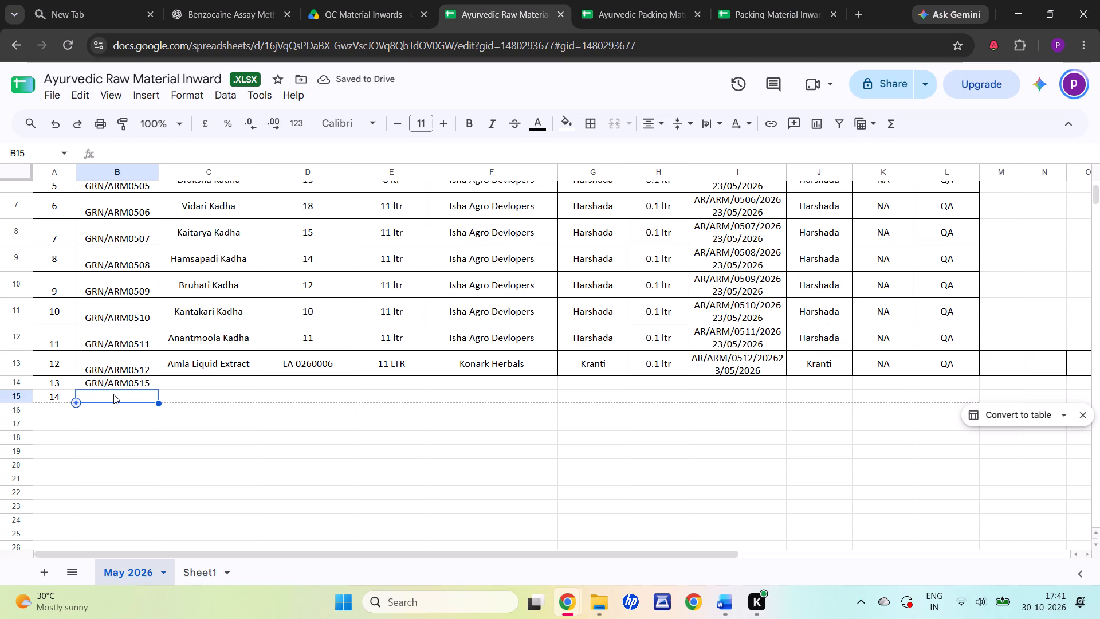
pyautogui.hotkey('ctrl', 'v')
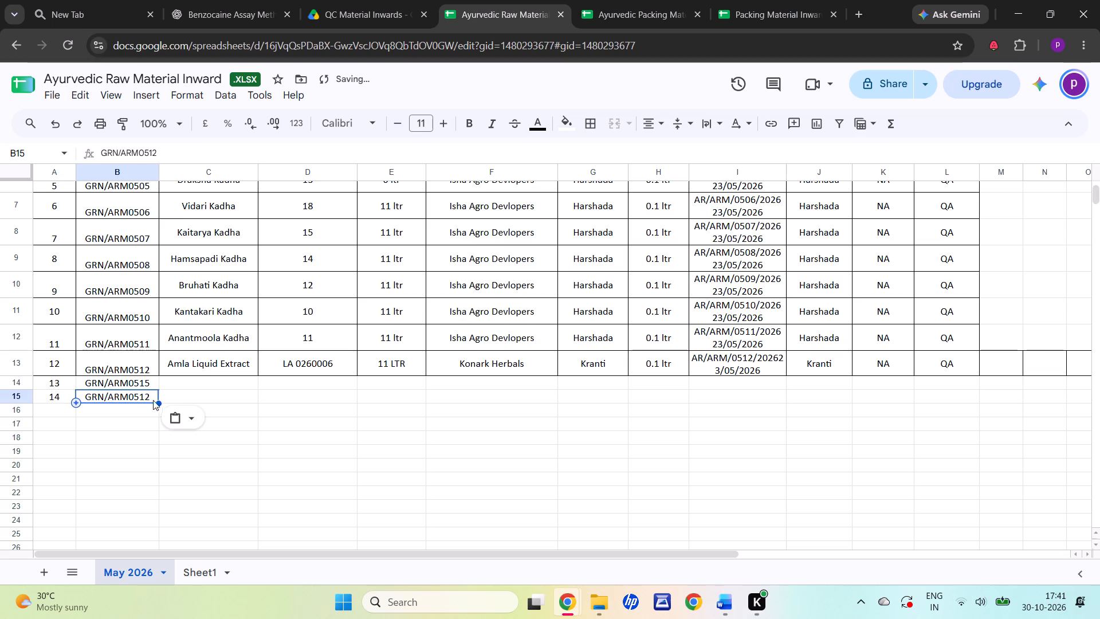
pyautogui.doubleClick(148, 398)
pyautogui.press('BackSpace')
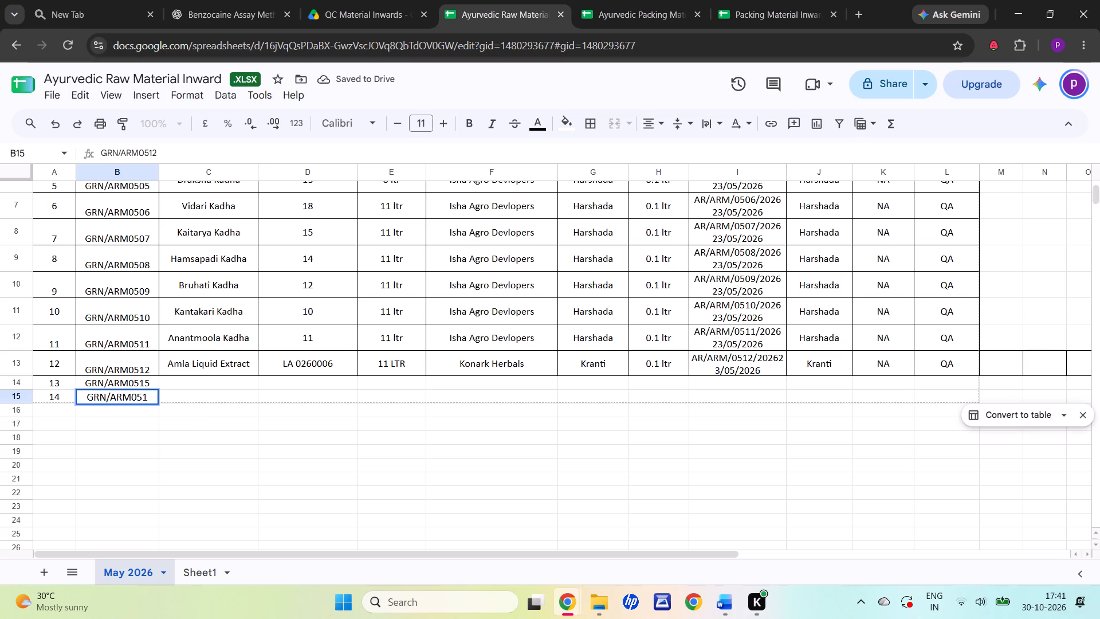
pyautogui.press('6')
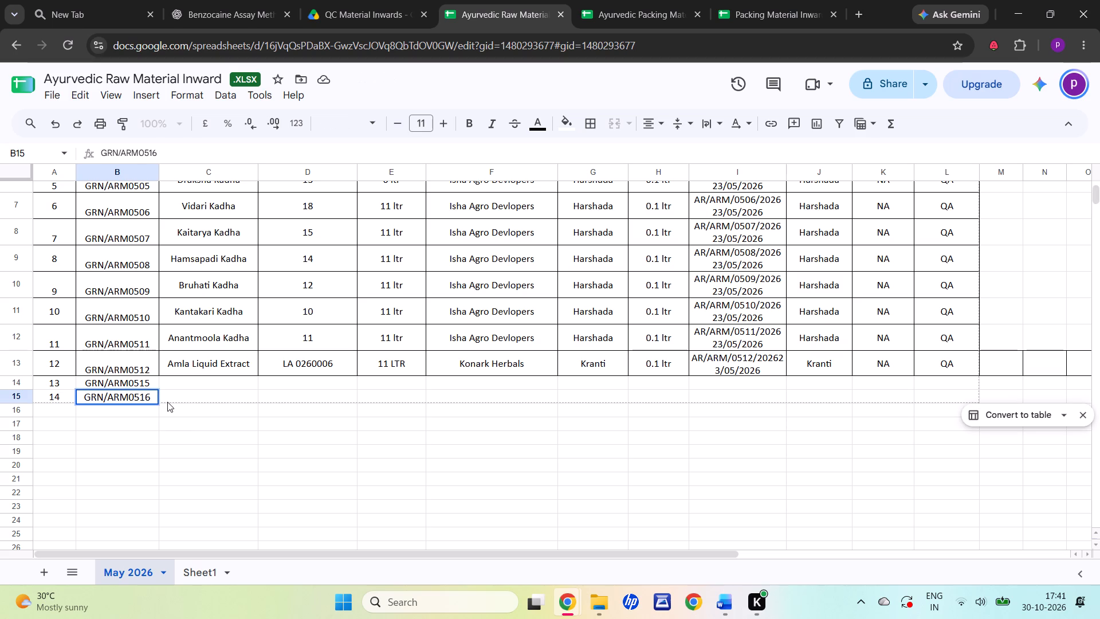
# Enter the product name Mandukparni liquid extract for serial number 13 in cell C14.
pyautogui.click(201, 379)
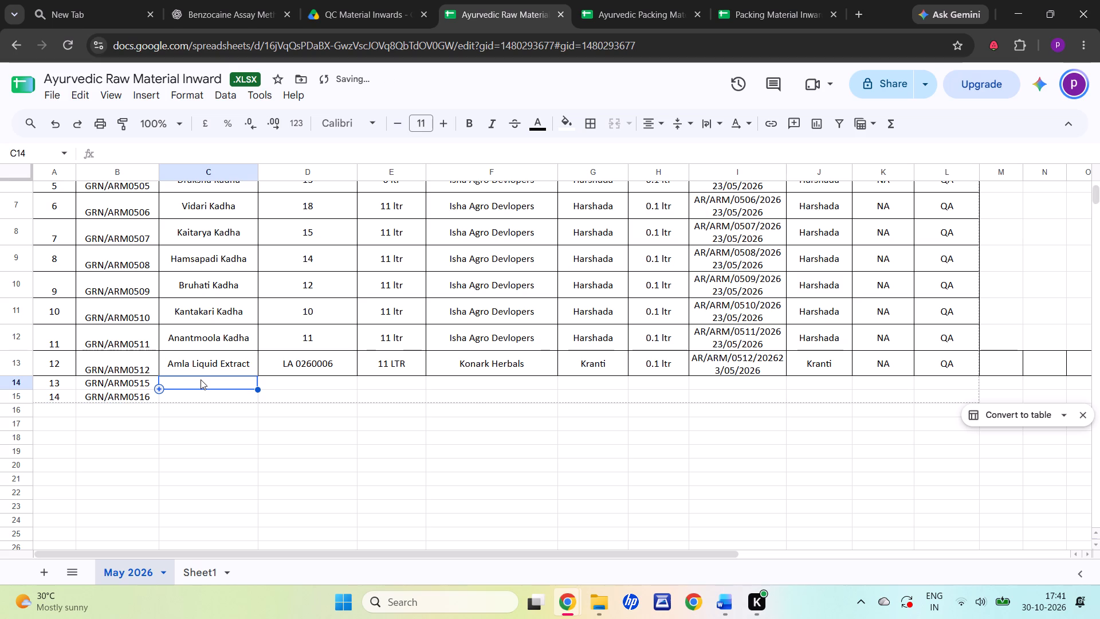
pyautogui.scroll(1, 283, 408)
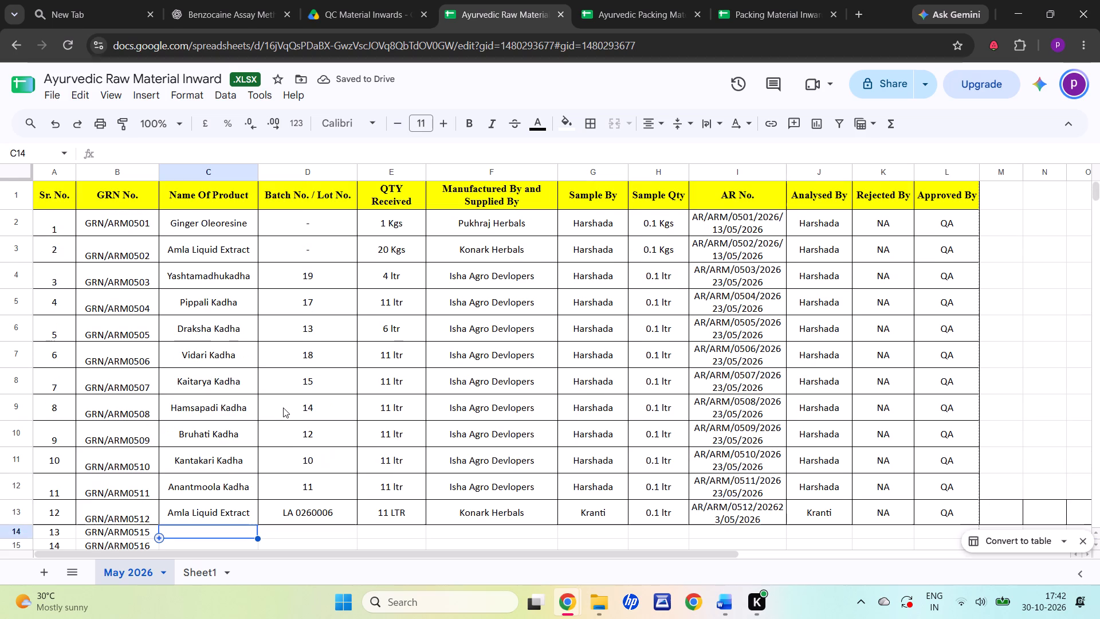
pyautogui.scroll(2, 283, 408)
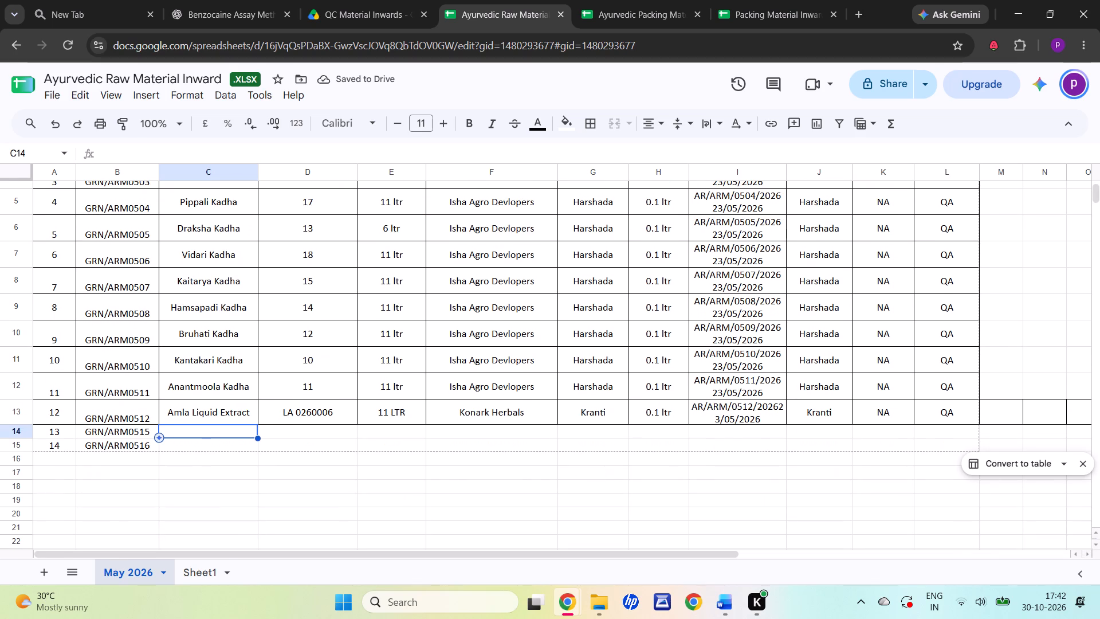
pyautogui.click(208, 434)
pyautogui.click(211, 429)
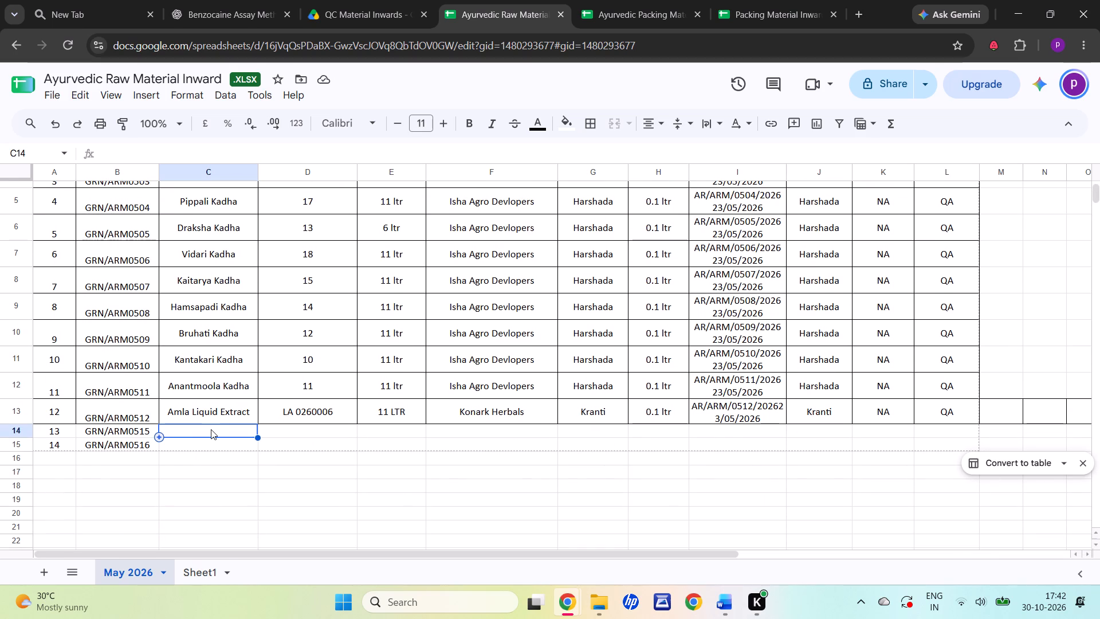
pyautogui.press('m')
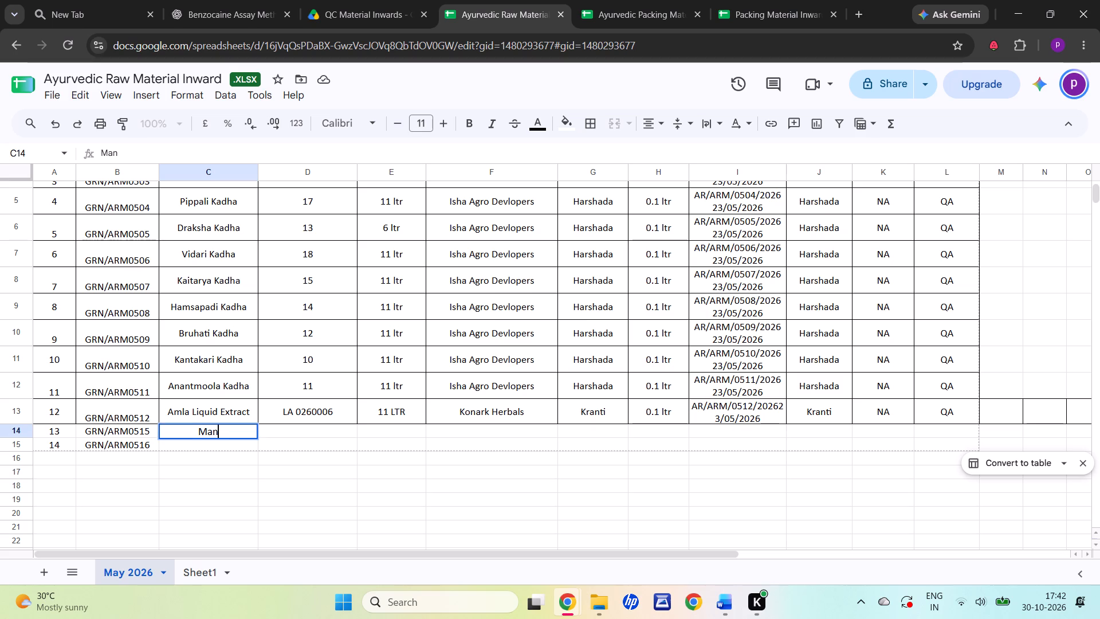
pyautogui.write('du')
pyautogui.write('kparni')
pyautogui.press('space')
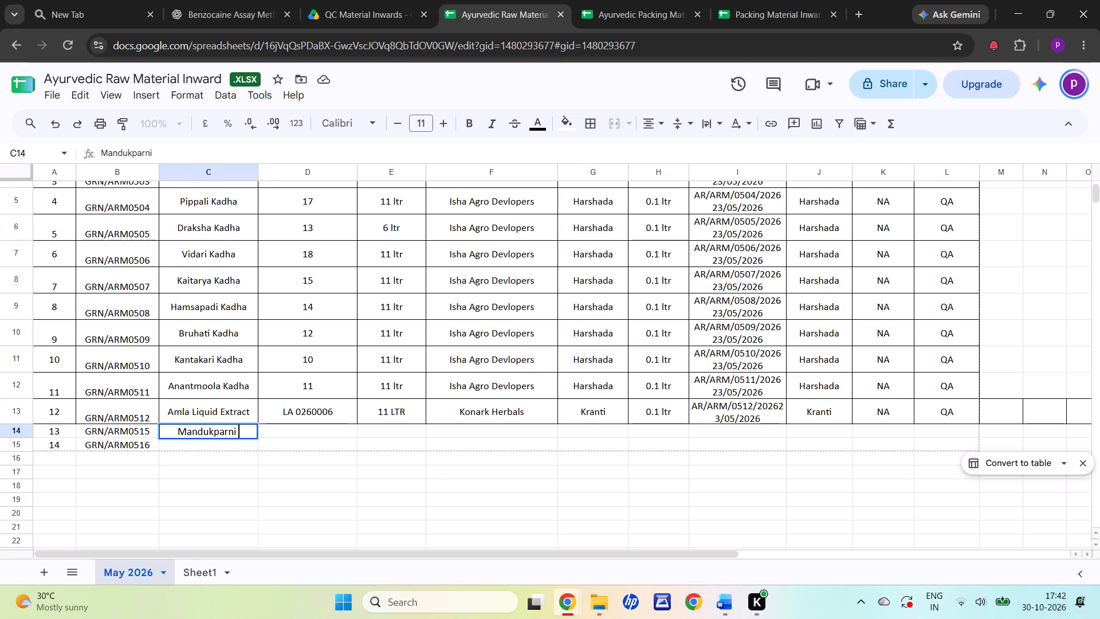
pyautogui.write('li')
pyautogui.write('quid')
pyautogui.press('space')
pyautogui.write('extract')
pyautogui.press('space')
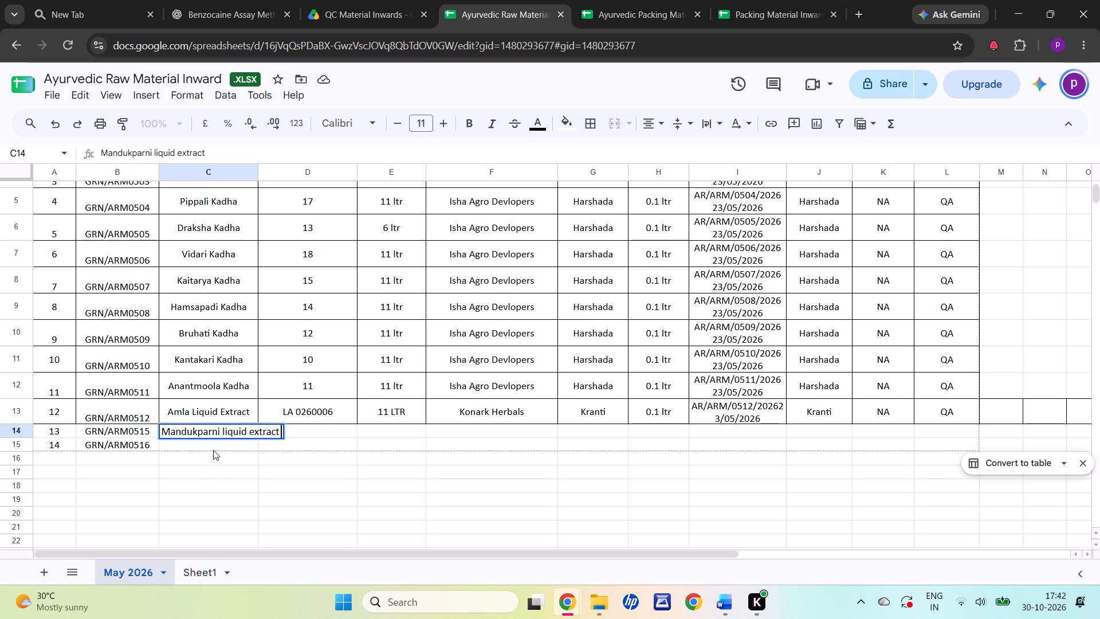
# Enter the product name Bhrami Liquid Extract for serial number 14 in cell C15.
pyautogui.click(217, 441)
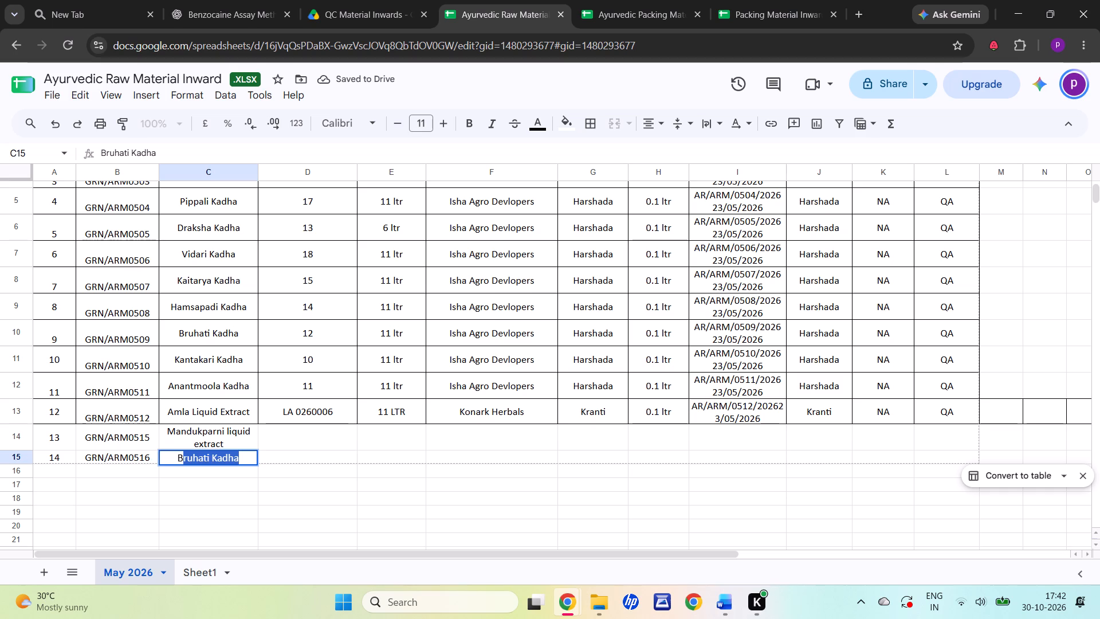
pyautogui.press('h')
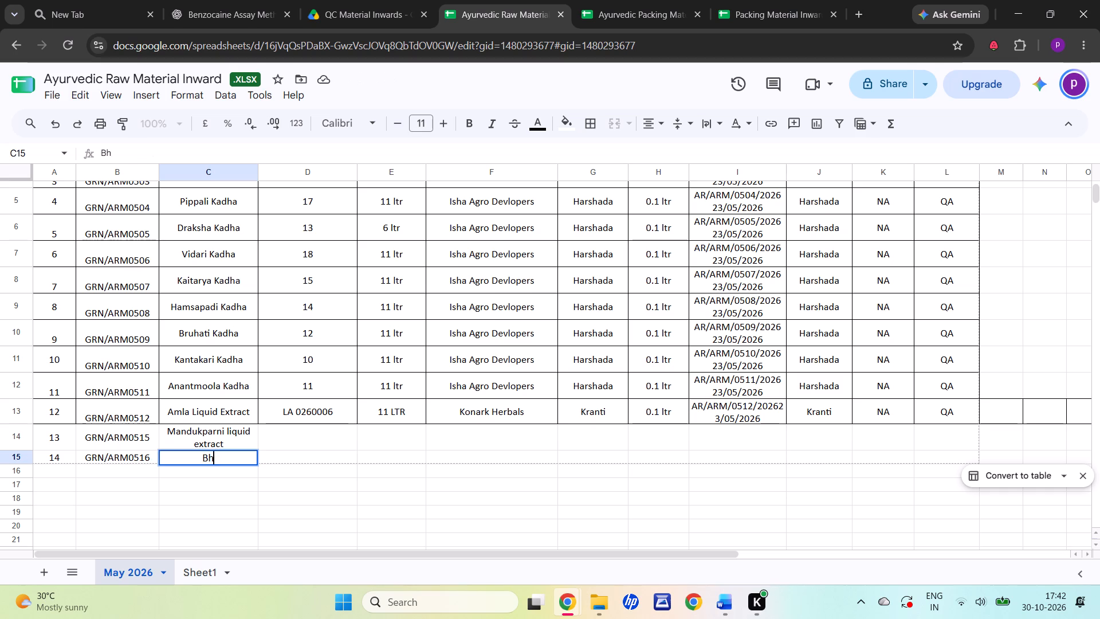
pyautogui.write('rami')
pyautogui.press('space')
pyautogui.write('uid')
pyautogui.press('space')
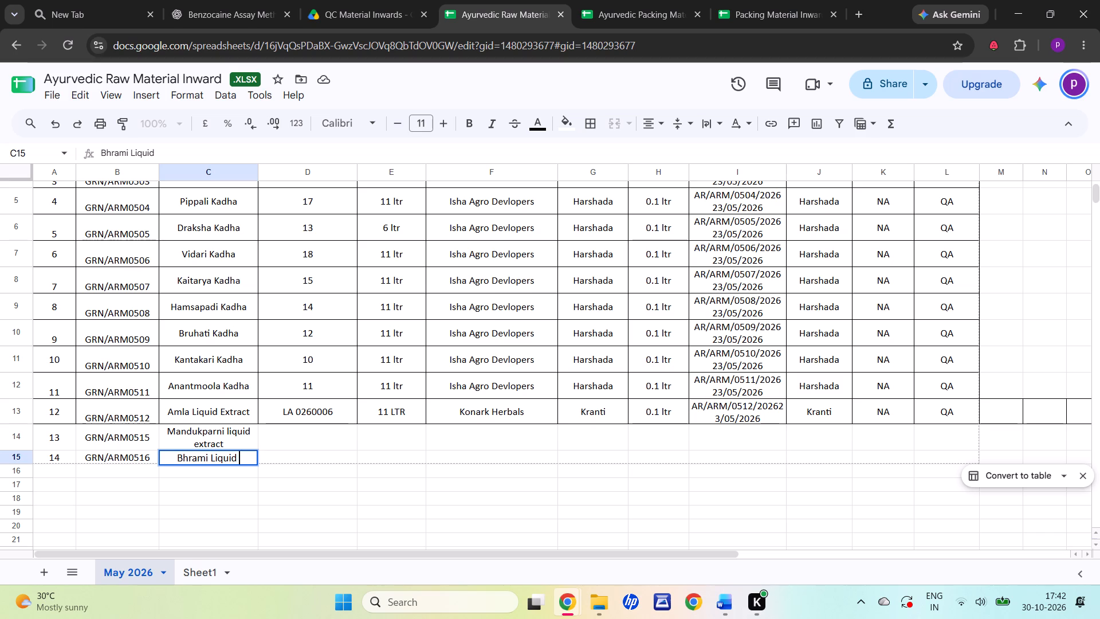
pyautogui.press('e')
pyautogui.write('xtrax')
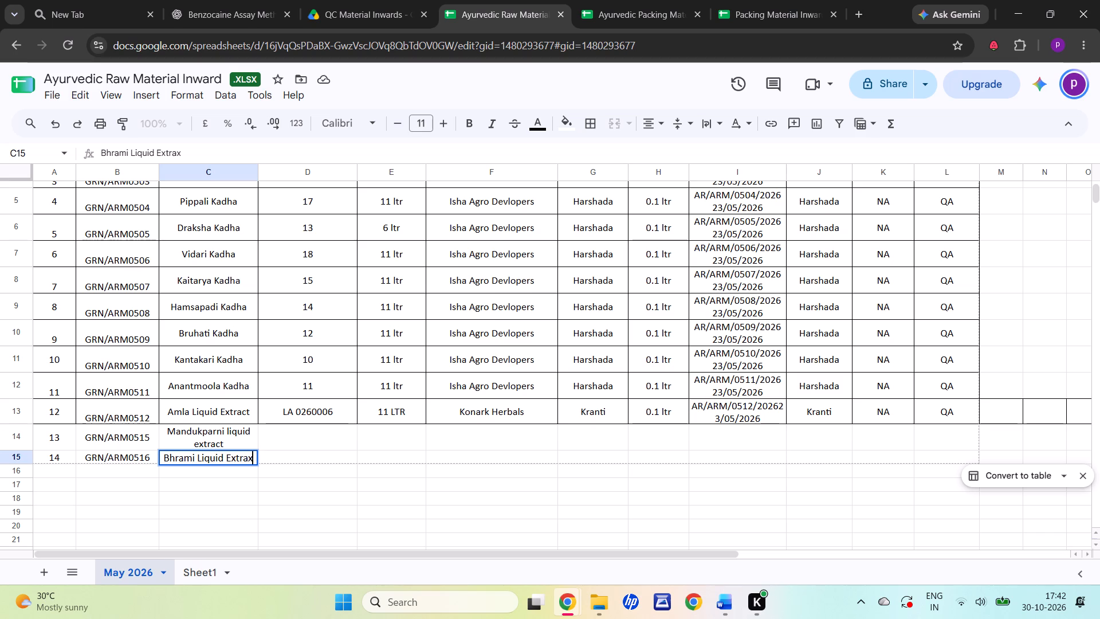
pyautogui.press('BackSpace')
pyautogui.write('ct')
pyautogui.press('space')
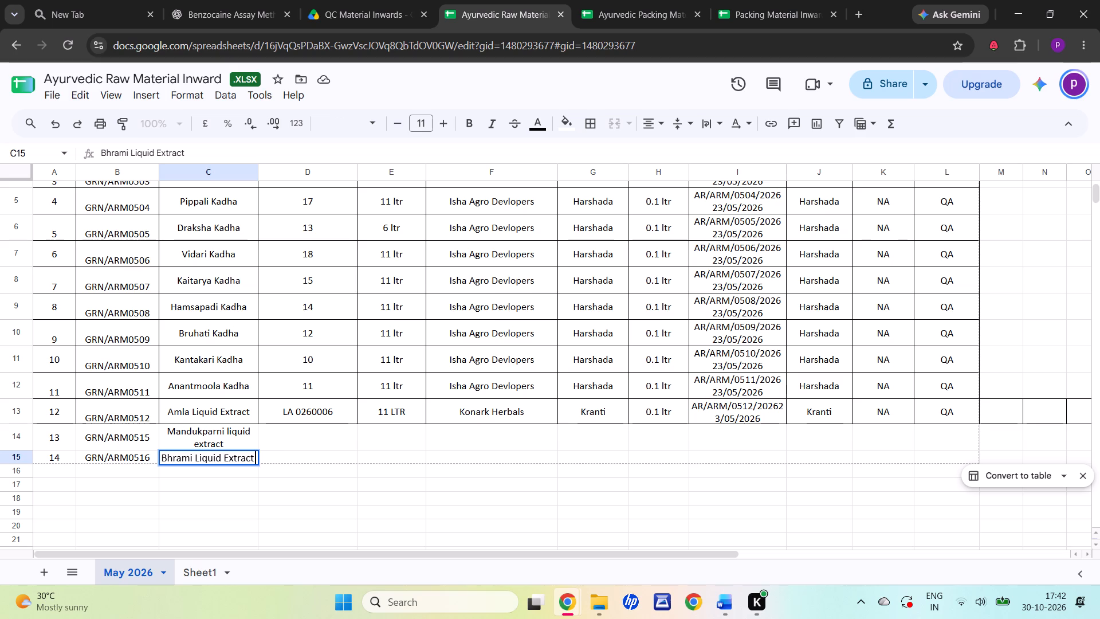
# Enter the quantity 1 ltr in column E for serial numbers 13 and 14.
pyautogui.click(292, 446)
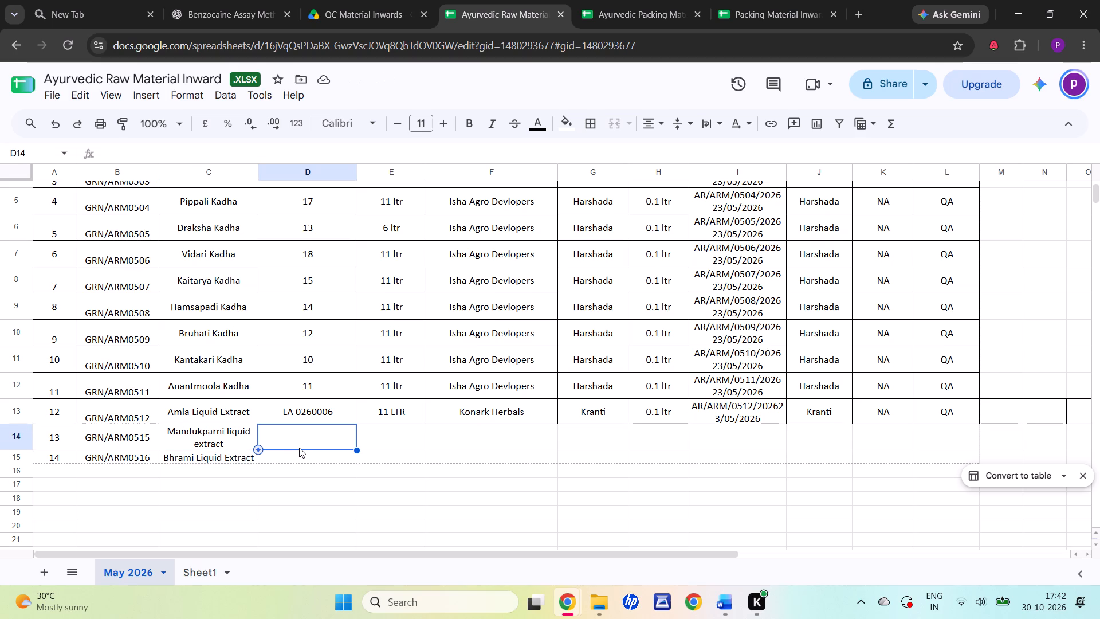
pyautogui.scroll(2, 409, 330)
pyautogui.scroll(-1, 409, 330)
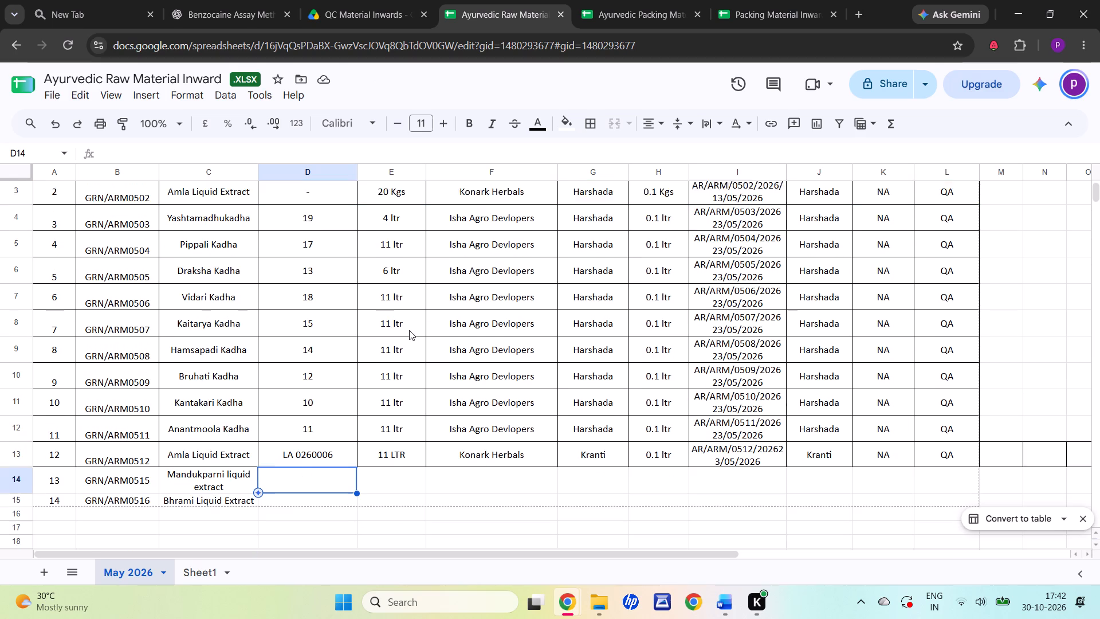
pyautogui.scroll(-1, 409, 330)
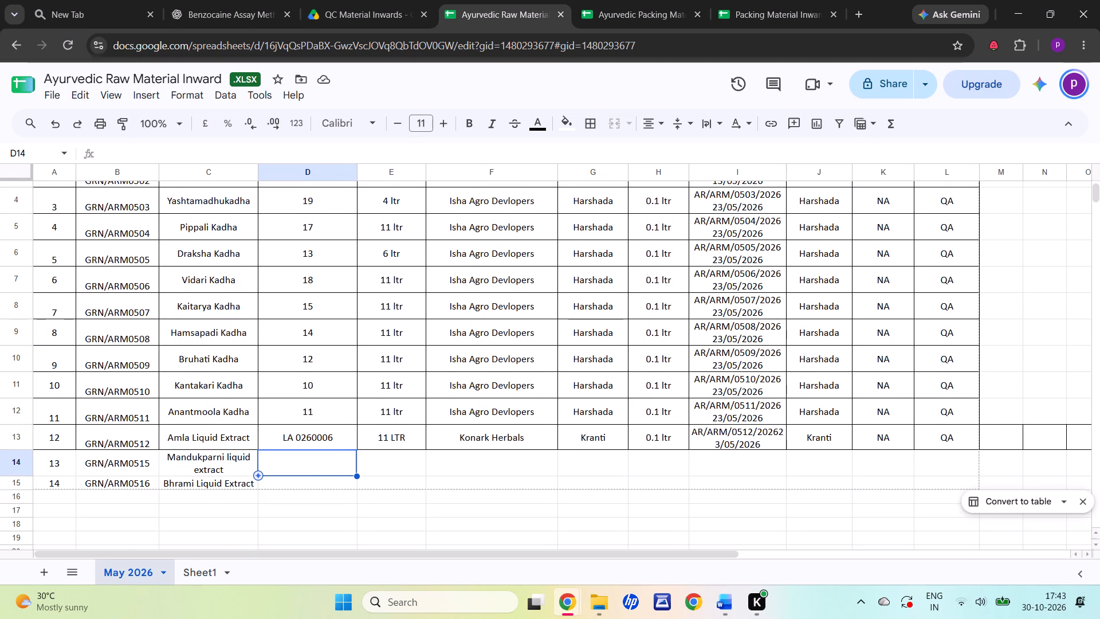
pyautogui.click(411, 457)
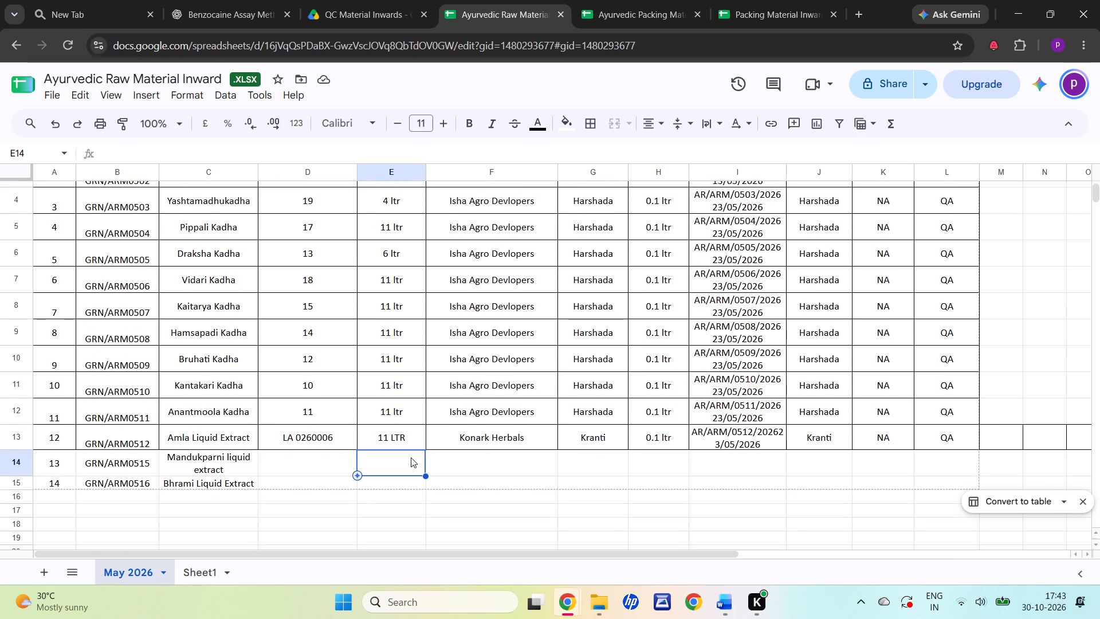
pyautogui.write('1 ltr')
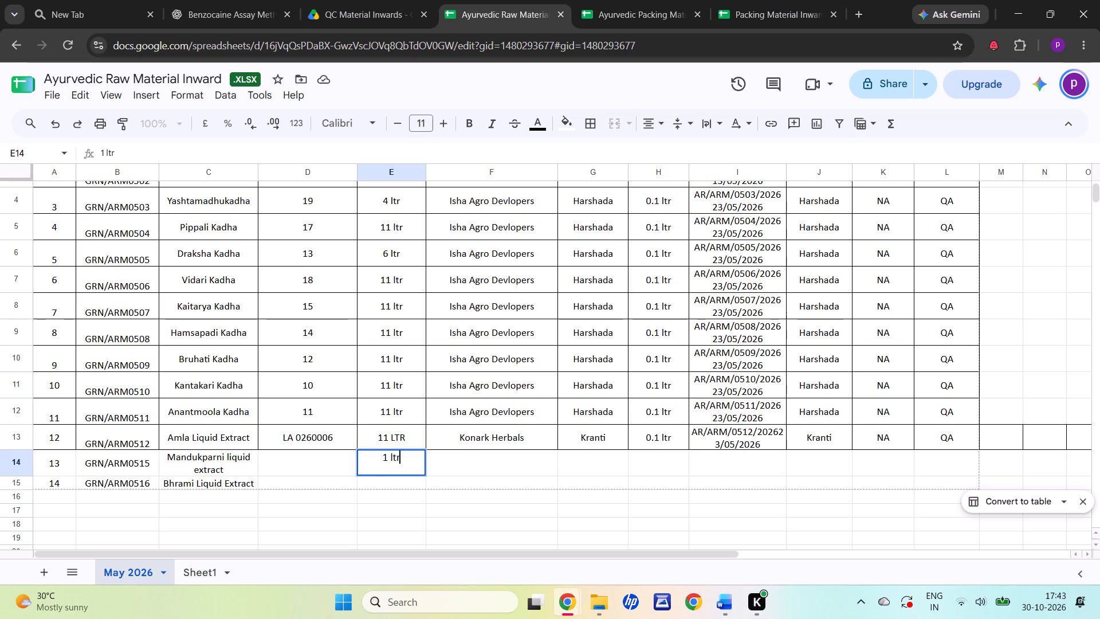
pyautogui.click(390, 483)
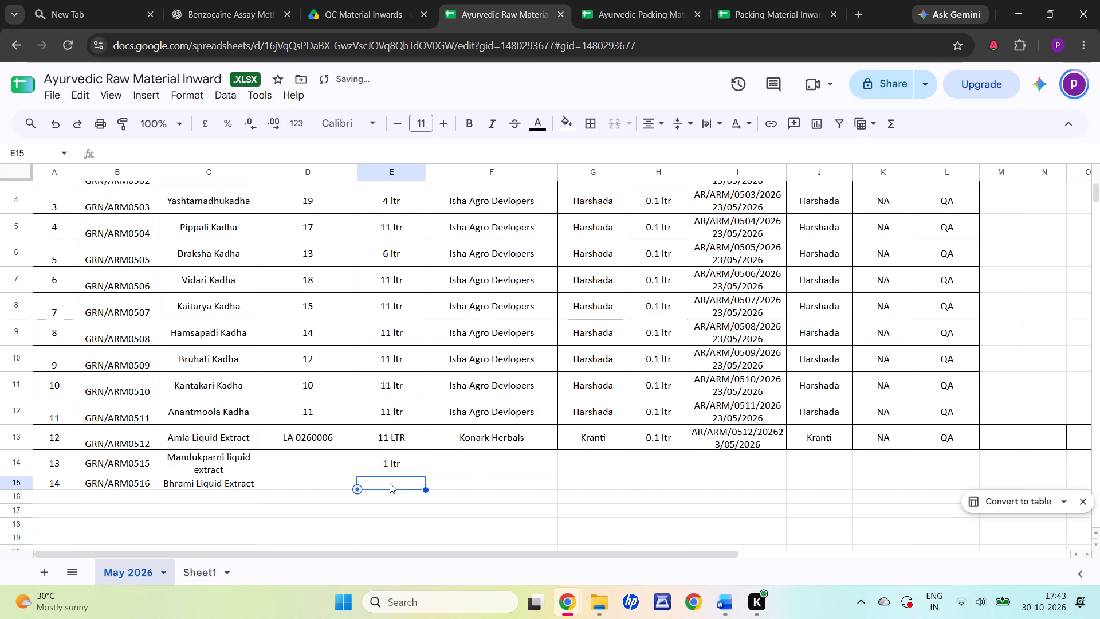
pyautogui.write('1 lte')
pyautogui.press('BackSpace')
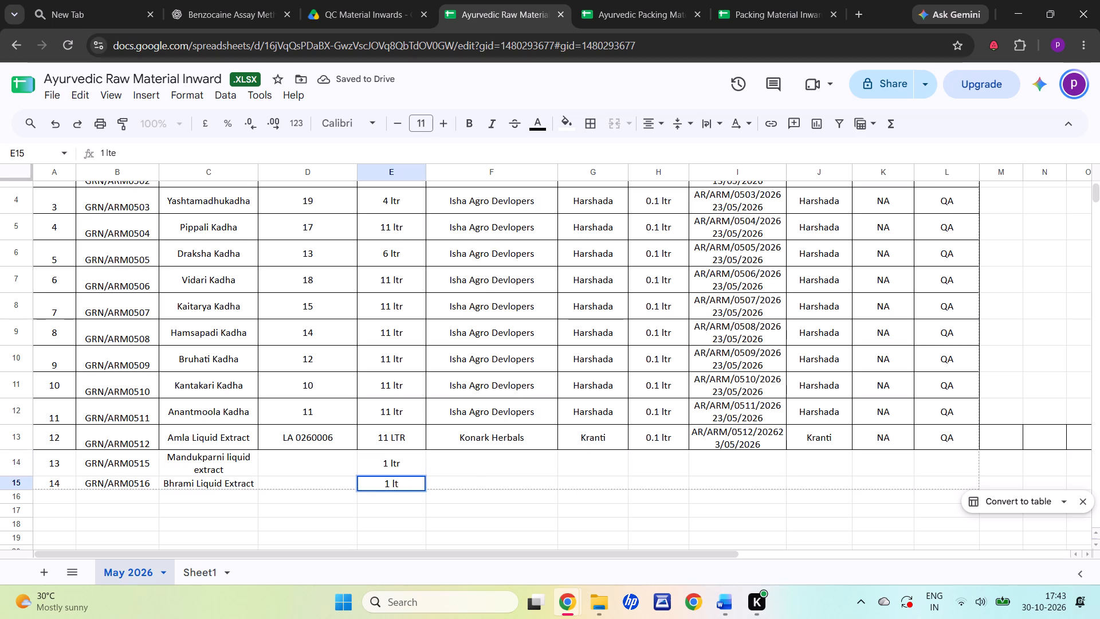
pyautogui.press('r')
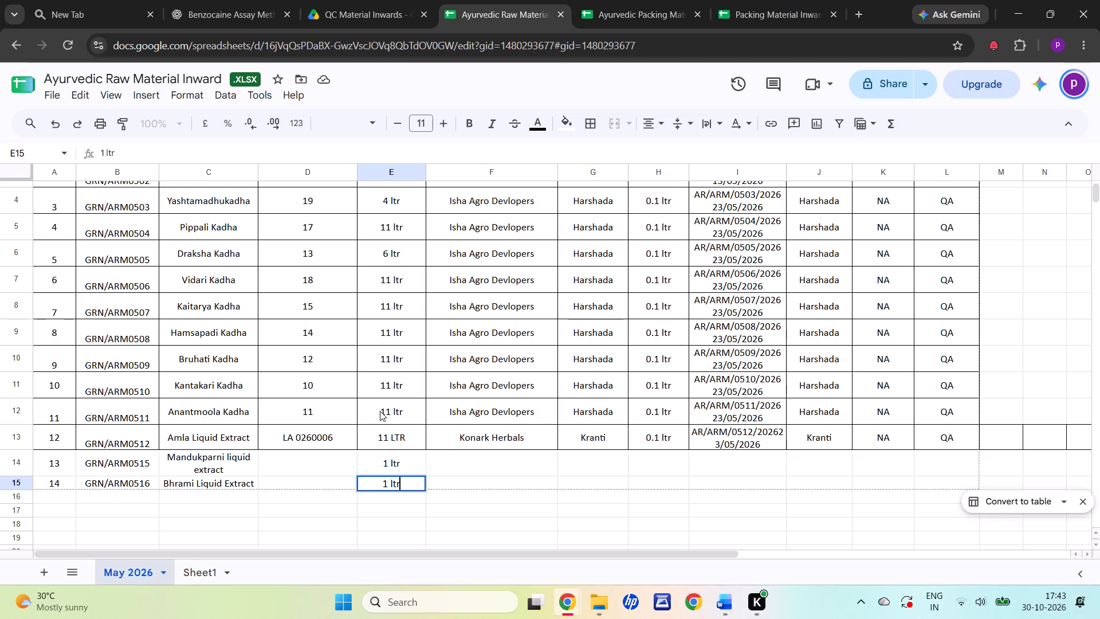
# Enter Konark Herbals as the supplier in column F for serial numbers 13 and 14.
pyautogui.click(491, 469)
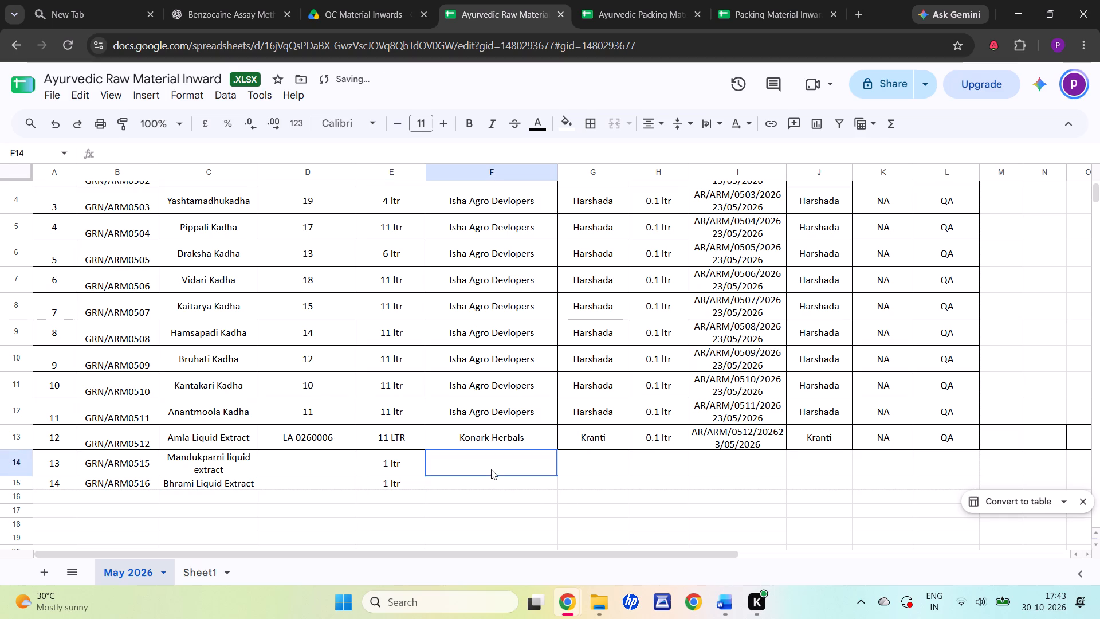
pyautogui.write('ko')
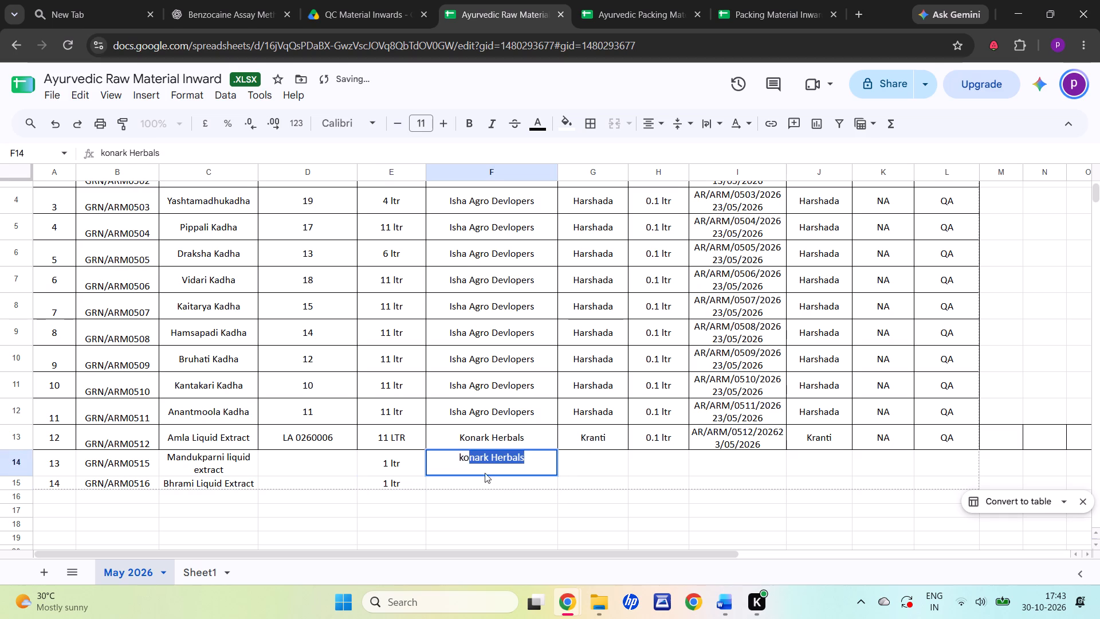
pyautogui.click(482, 479)
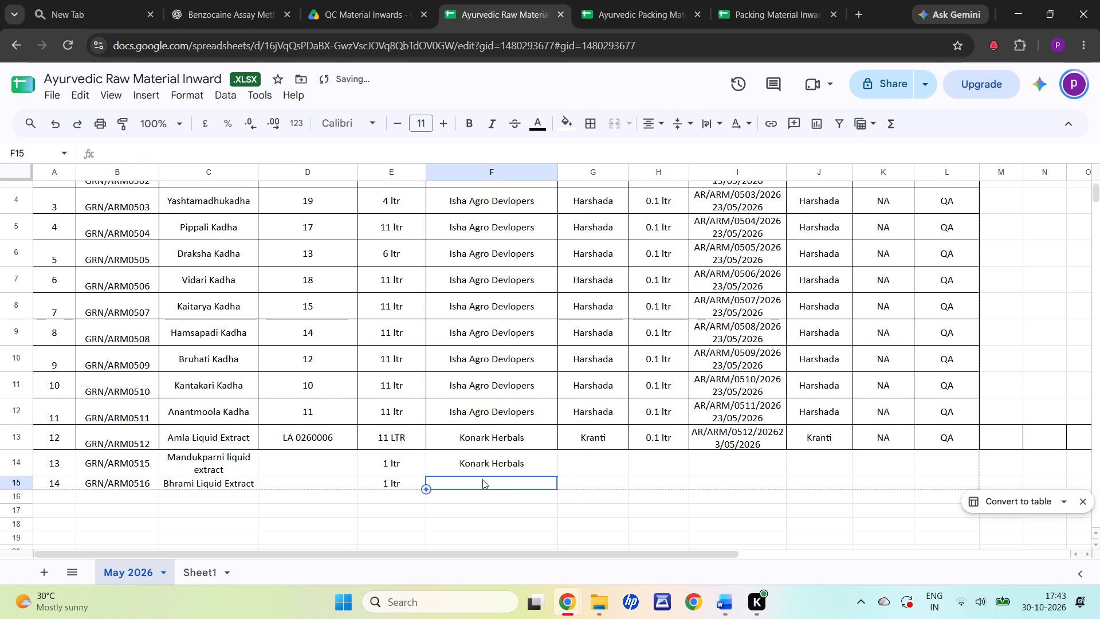
pyautogui.write('ko')
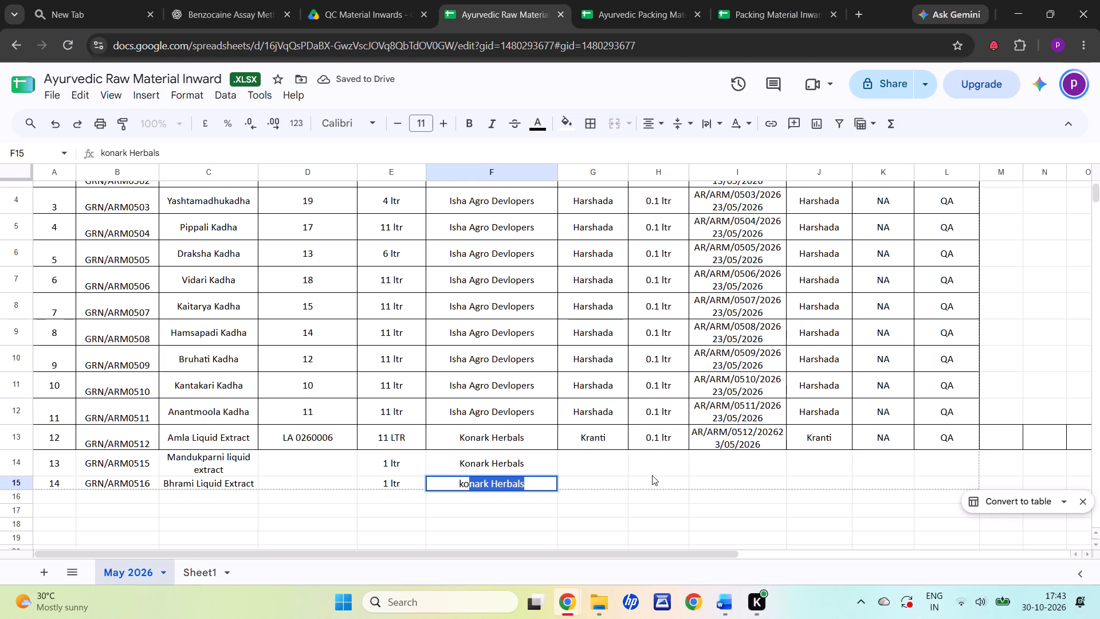
# Fill in Kranti in column G for serial numbers 13 and 14.
pyautogui.click(596, 457)
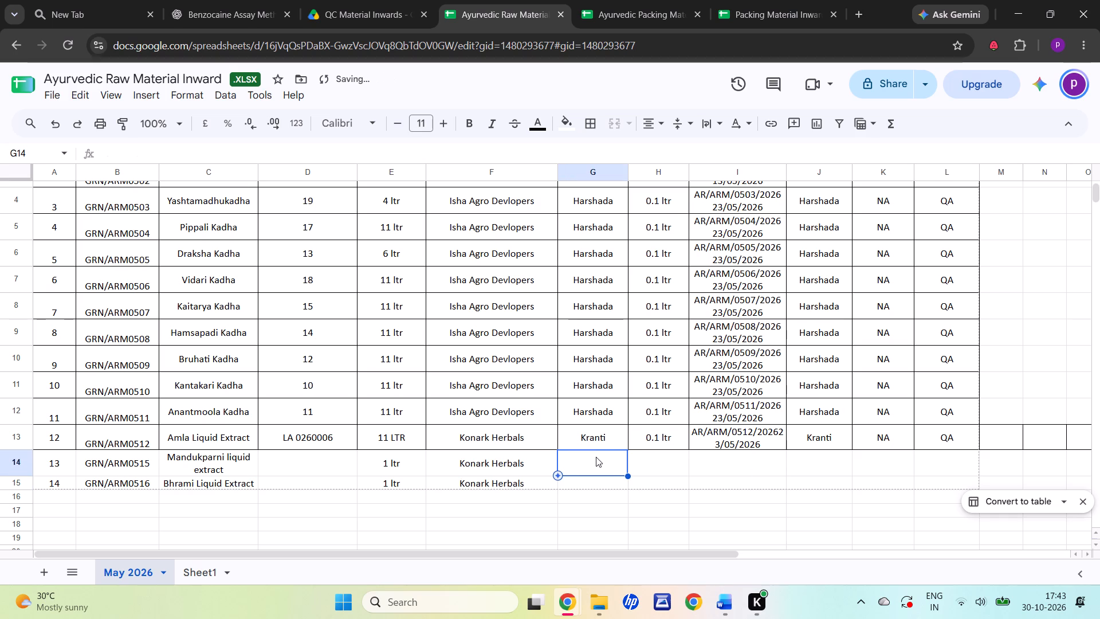
pyautogui.press('k')
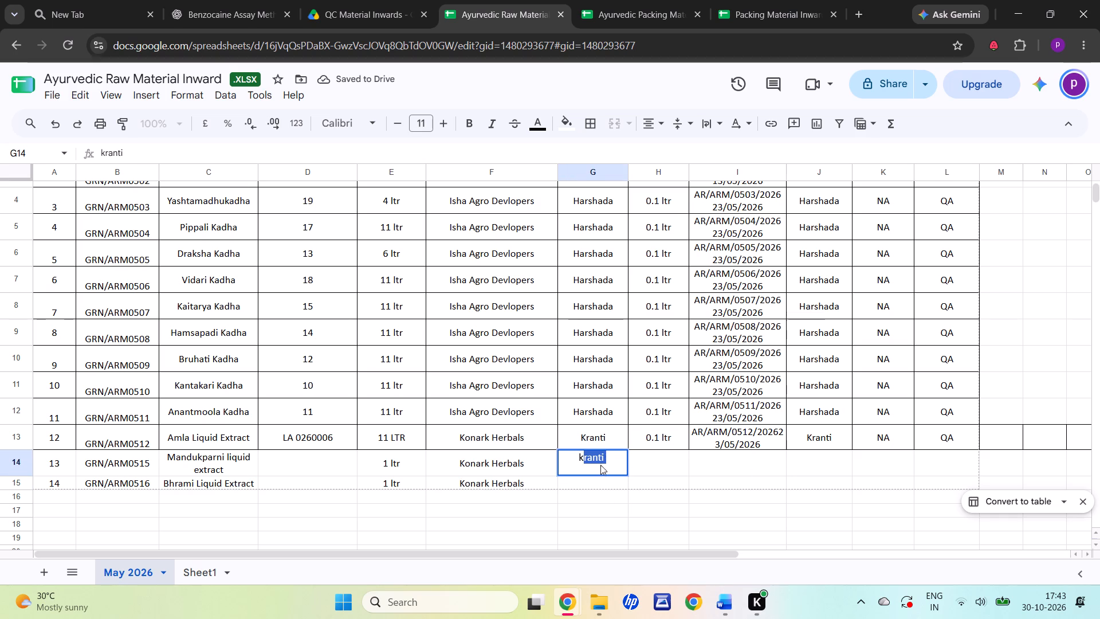
pyautogui.click(594, 479)
pyautogui.press('k')
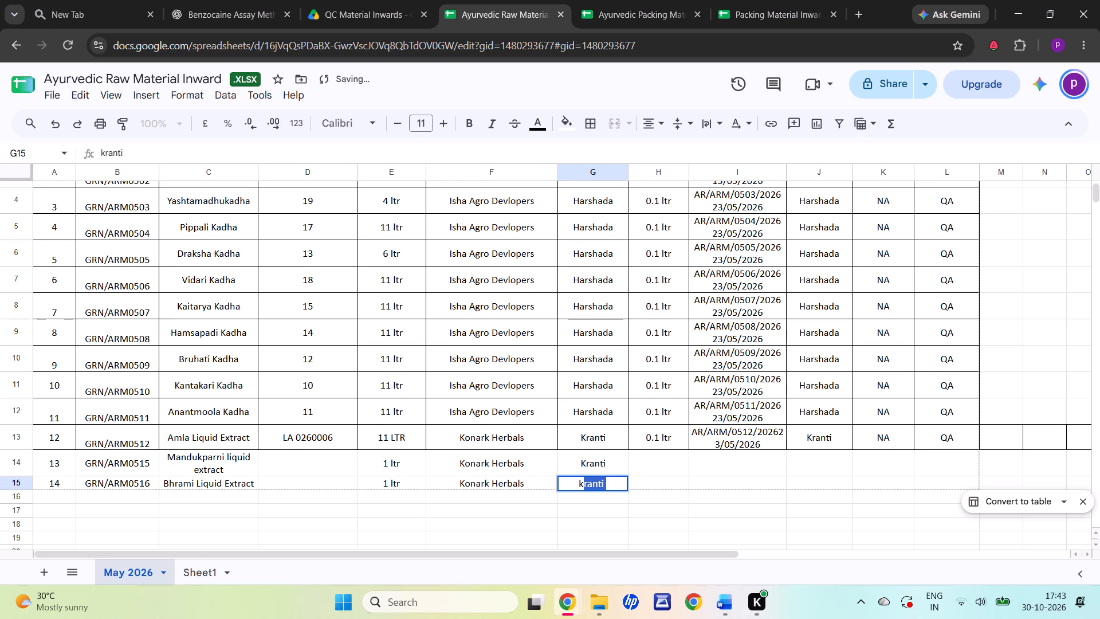
# Enter the sample quantity 0.1 ltr in column H for serial numbers 13 and 14.
pyautogui.click(672, 459)
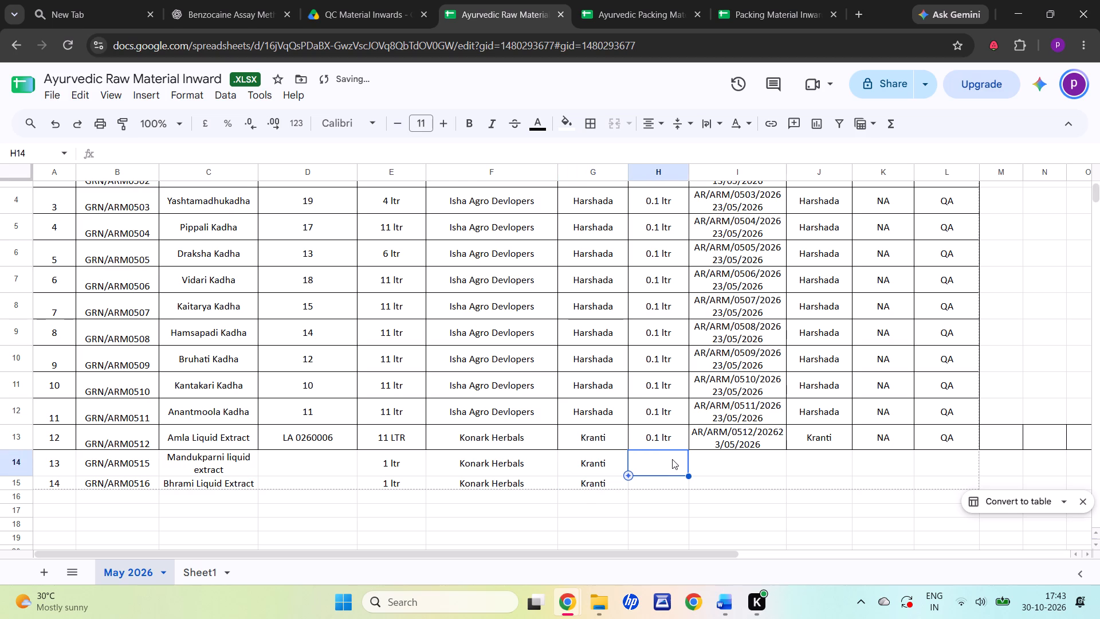
pyautogui.press('0')
pyautogui.press('.')
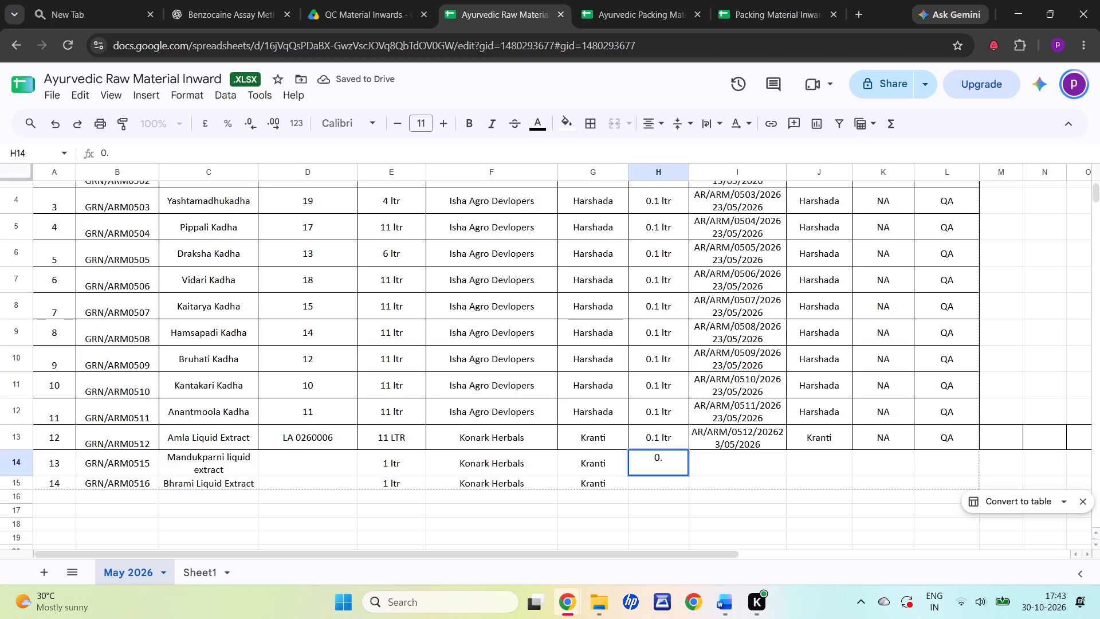
pyautogui.write('1 ltr')
pyautogui.doubleClick(666, 489)
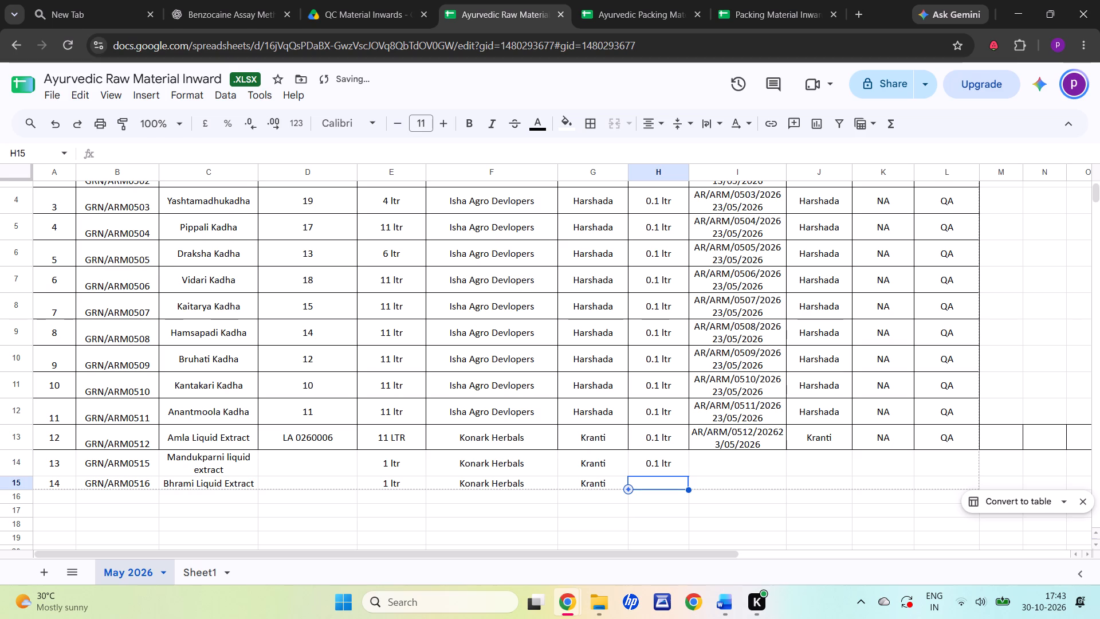
pyautogui.write('0.')
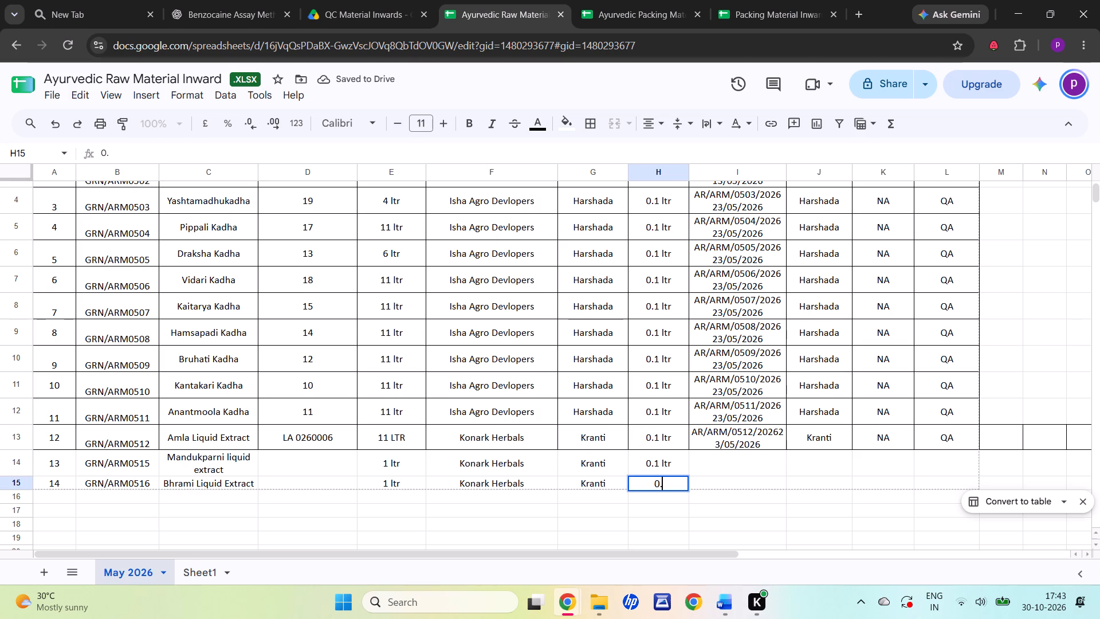
pyautogui.write('1 ltr')
pyautogui.press('space')
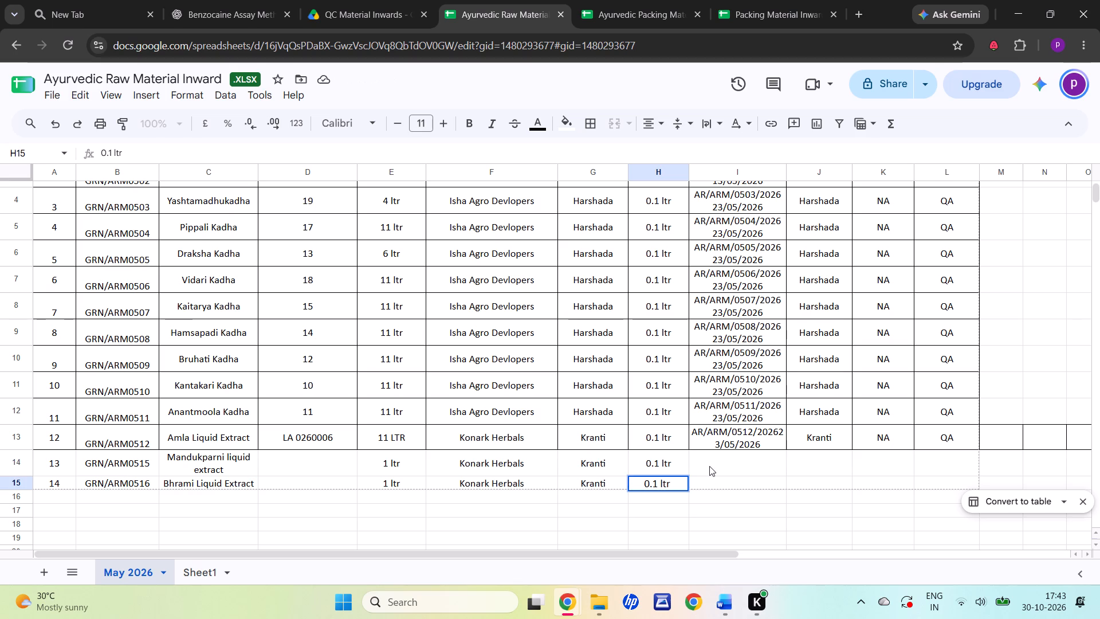
# Copy the AR number and date from cell I11 into cells I14 and I15 for serial numbers 13 and 14.
pyautogui.doubleClick(690, 436)
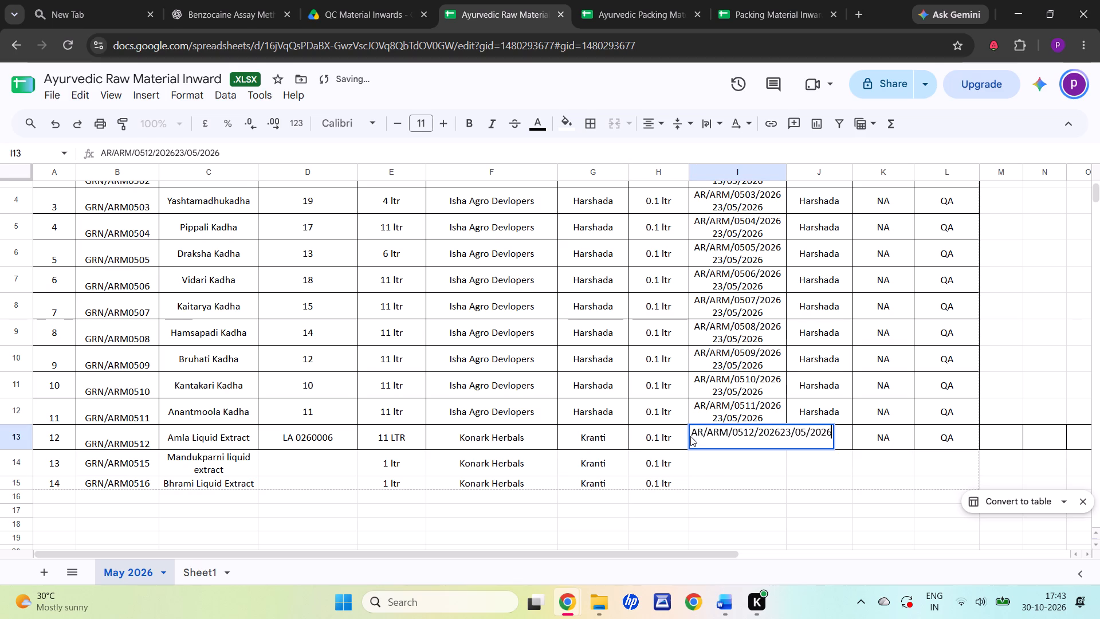
pyautogui.moveTo(690, 436); pyautogui.dragTo(767, 398)
pyautogui.click(767, 398)
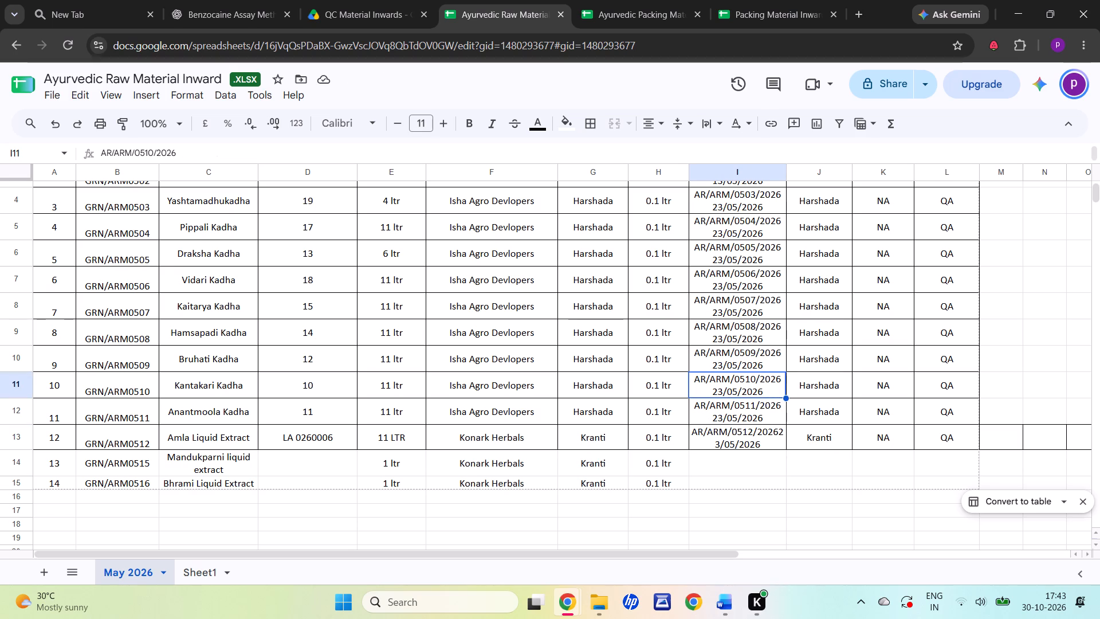
pyautogui.rightClick(784, 395)
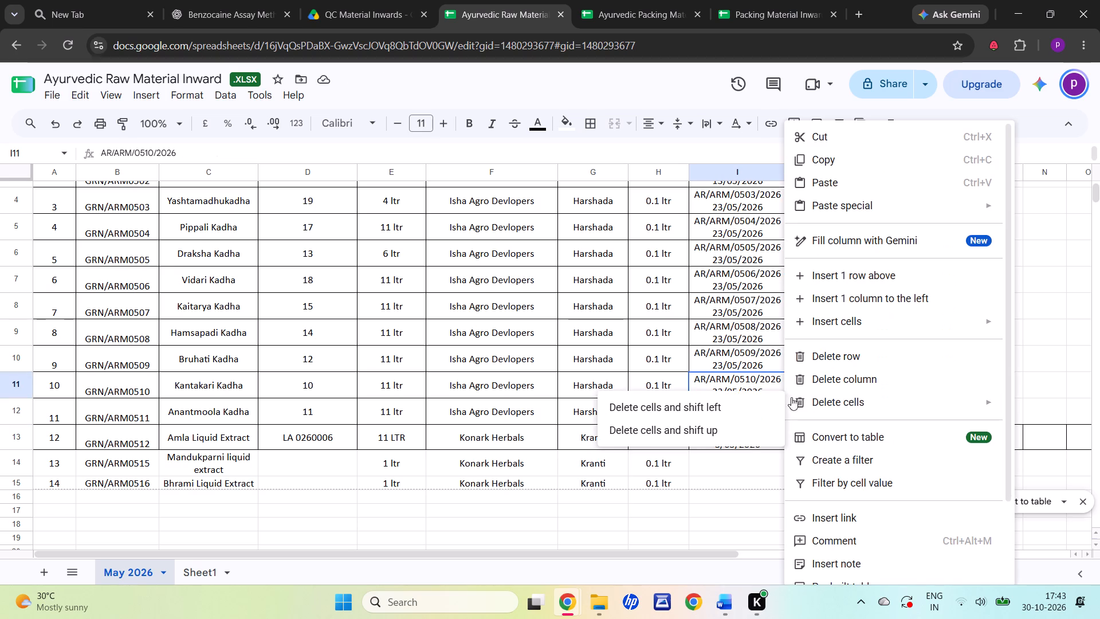
pyautogui.click(889, 158)
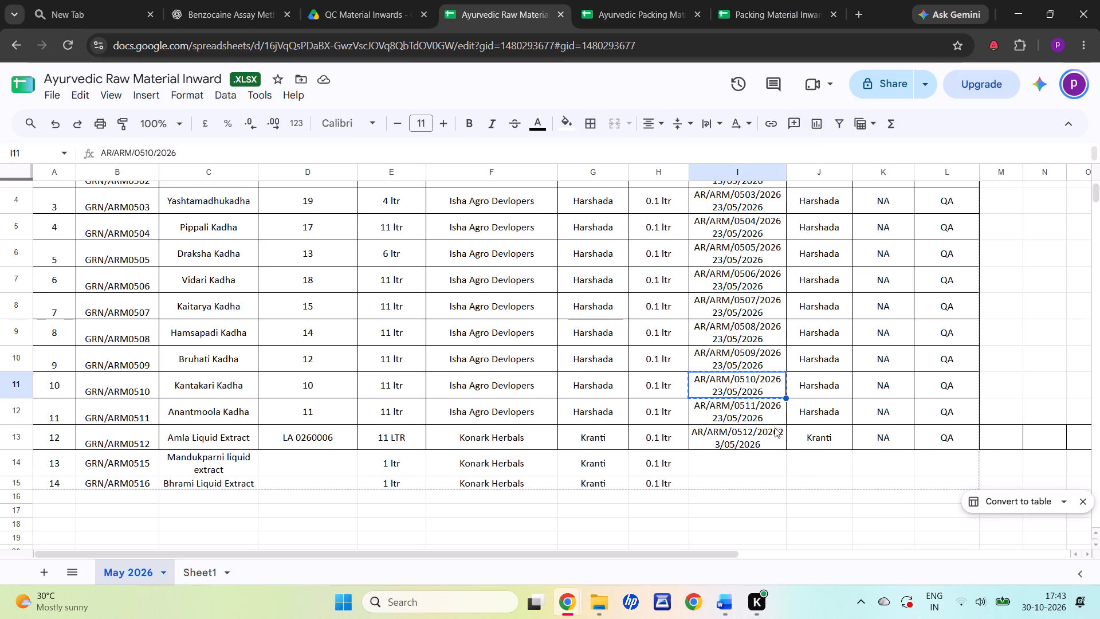
pyautogui.click(740, 464)
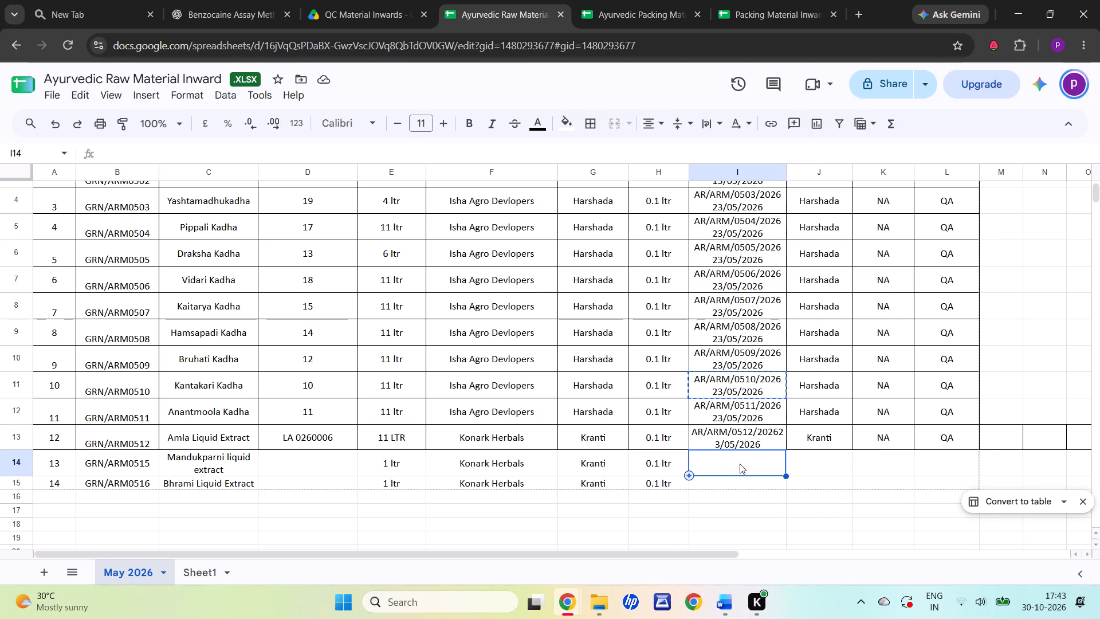
pyautogui.hotkey('ctrl', 'v')
pyautogui.click(728, 481)
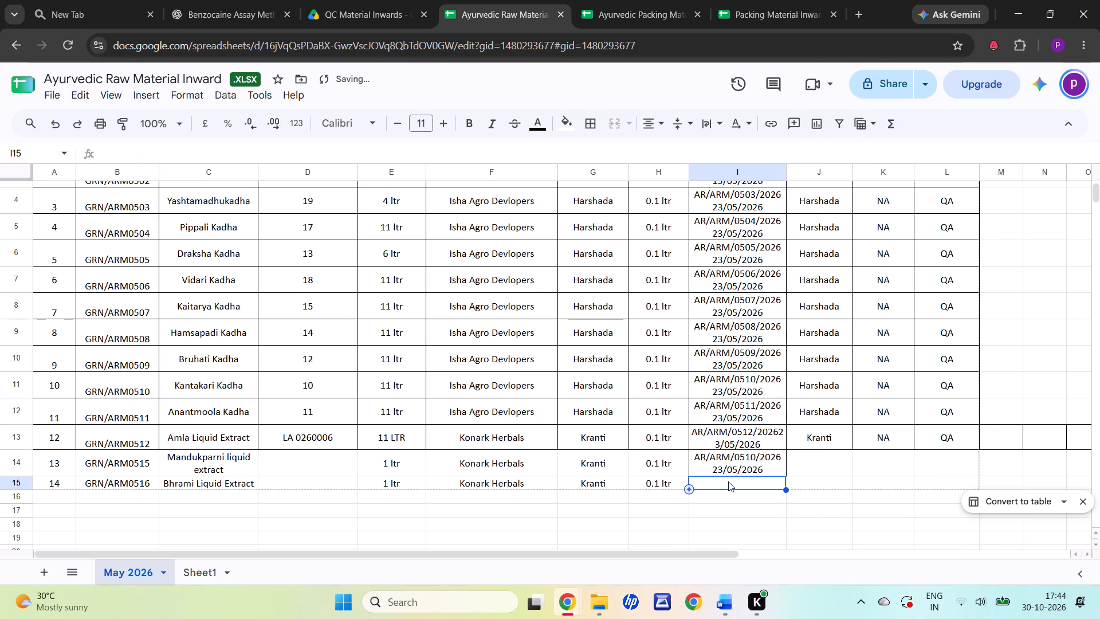
pyautogui.hotkey('ctrl', 'v')
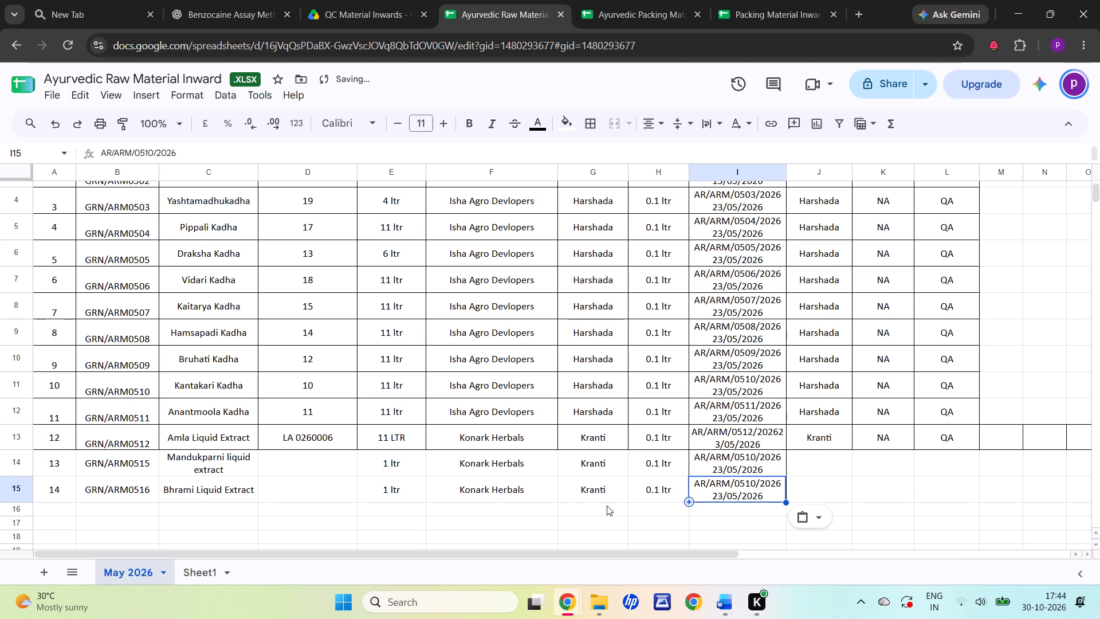
# Change the AR numbers in column I to AR/ARM/0515/2026 for serial number 13 and AR/ARM/0517/2026 for serial number 14.
pyautogui.doubleClick(750, 457)
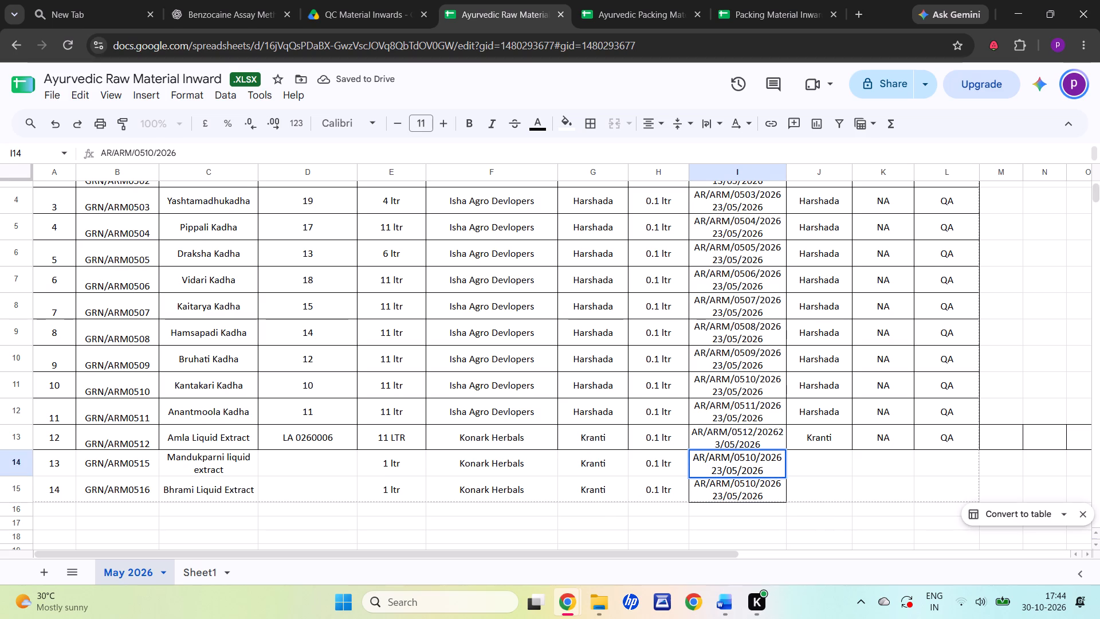
pyautogui.click(757, 457)
pyautogui.press('BackSpace')
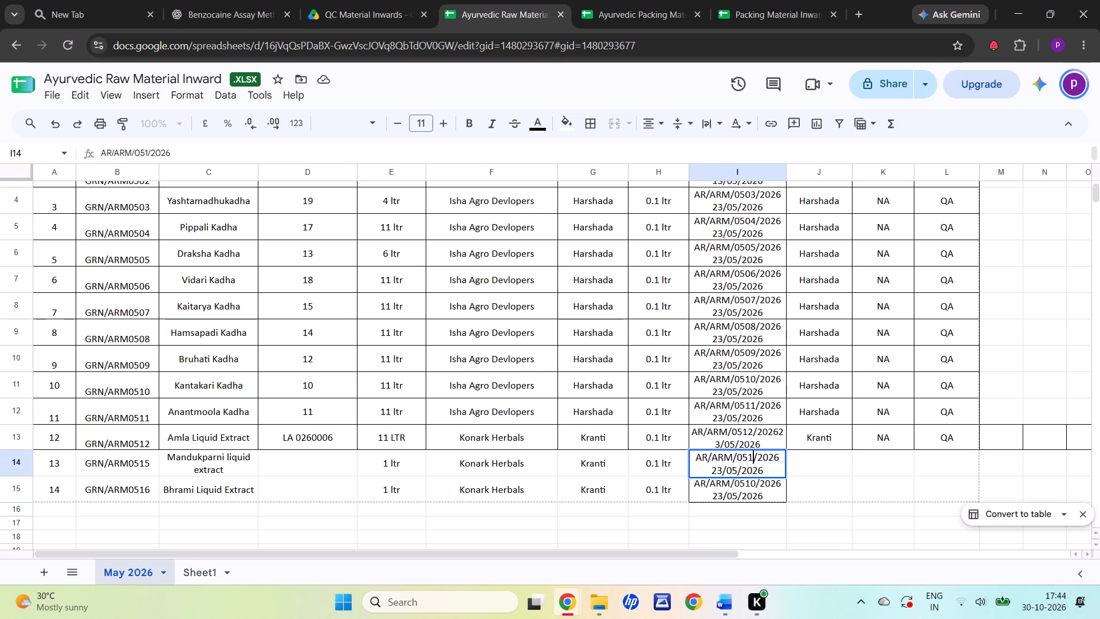
pyautogui.press('5')
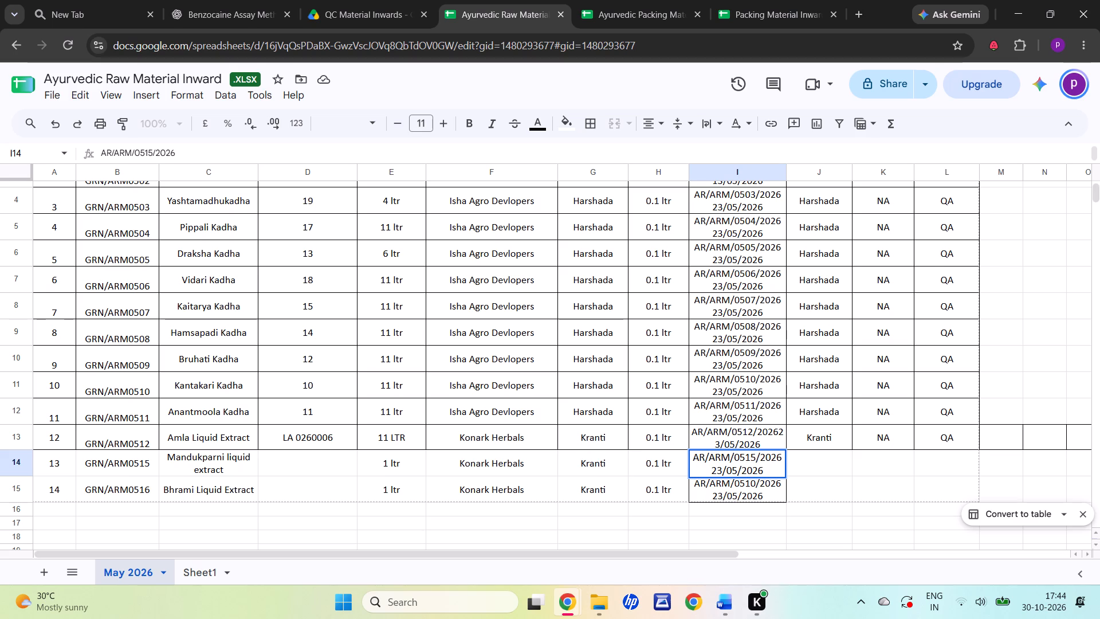
pyautogui.doubleClick(759, 483)
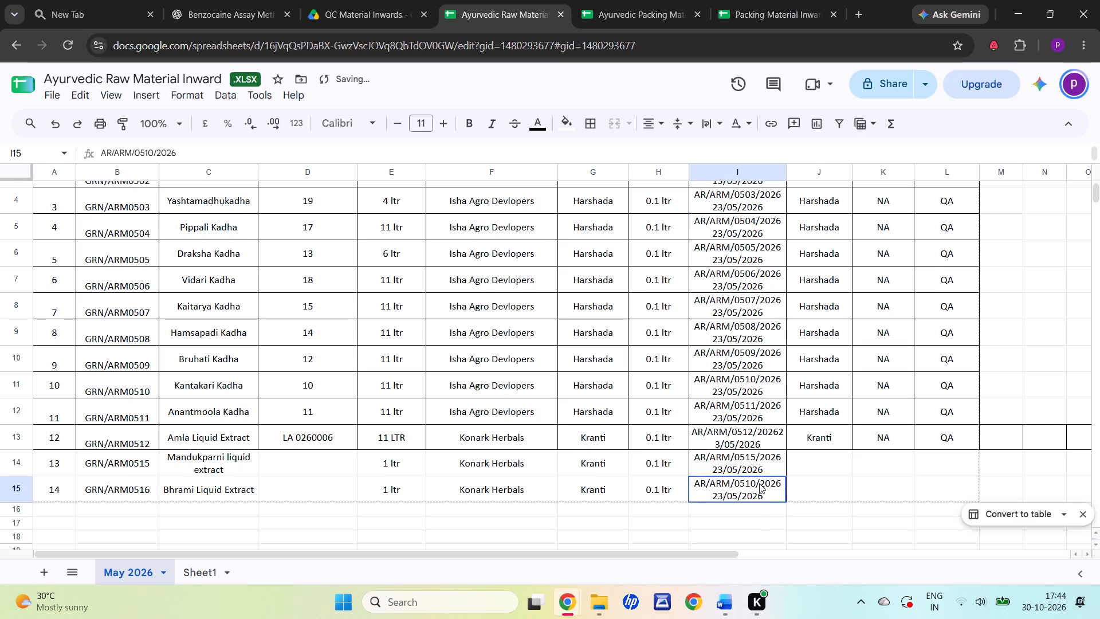
pyautogui.click(756, 485)
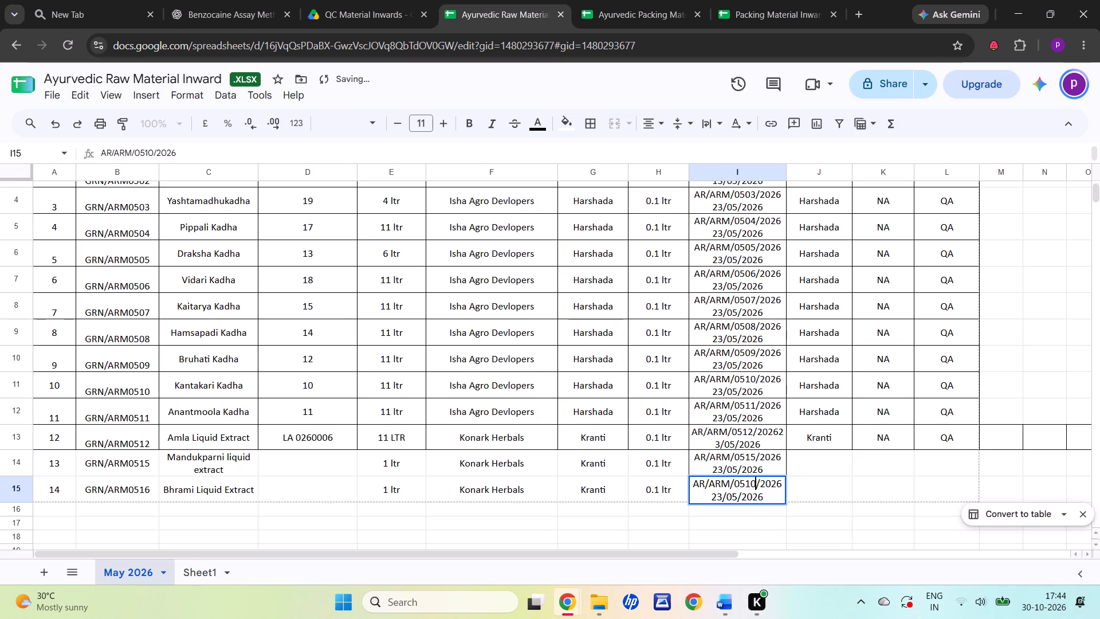
pyautogui.click(756, 485)
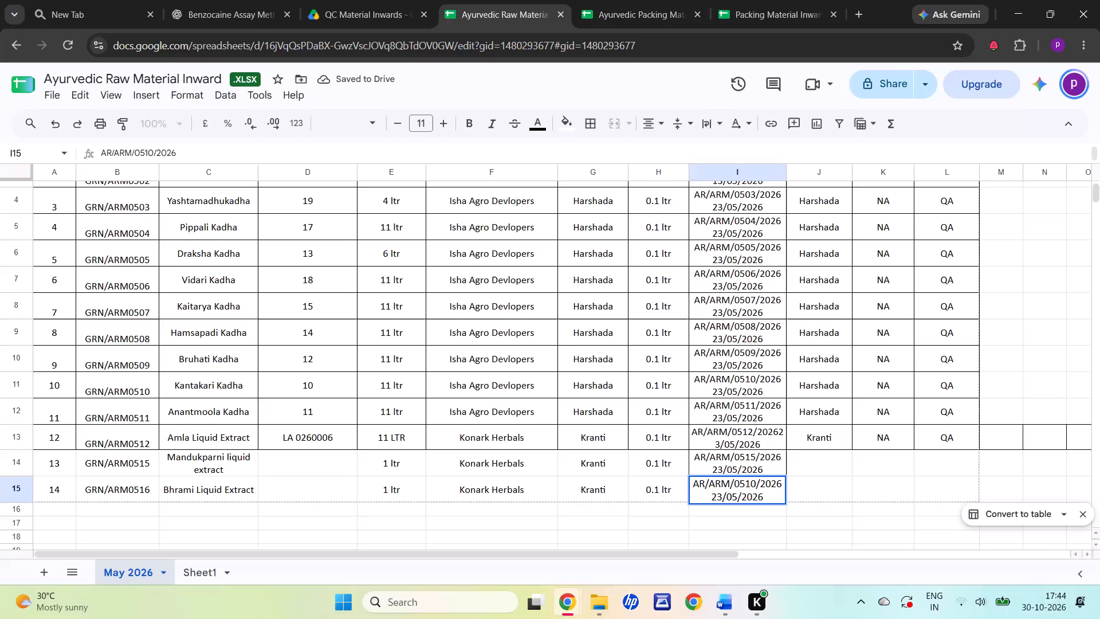
pyautogui.press('BackSpace')
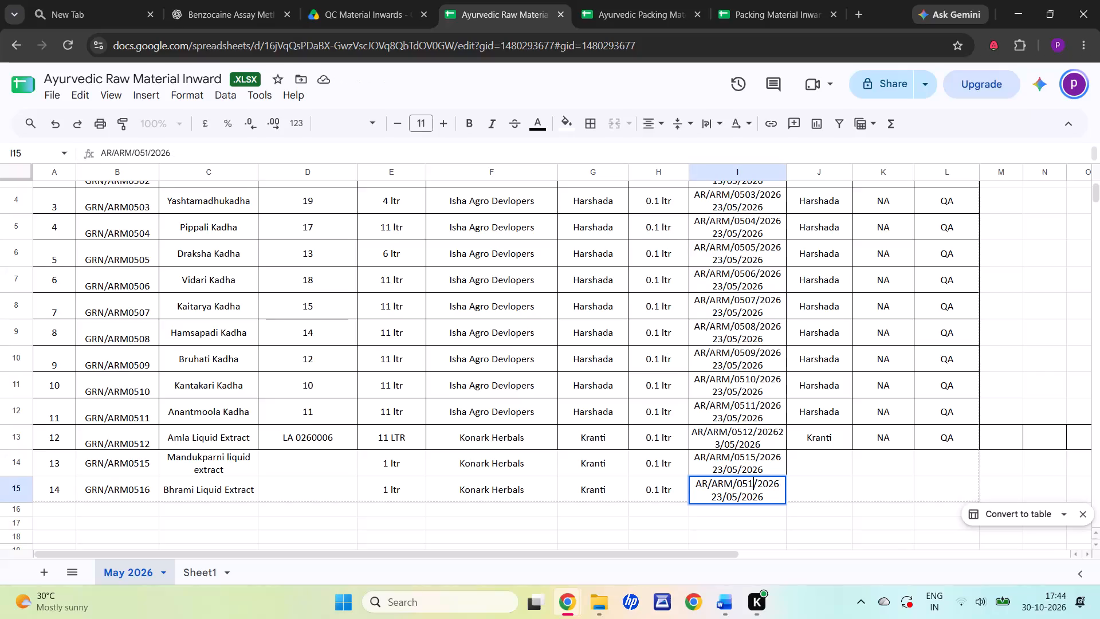
pyautogui.press('7')
# Fill in Kranti in column J for serial numbers 13 and 14.
pyautogui.click(822, 463)
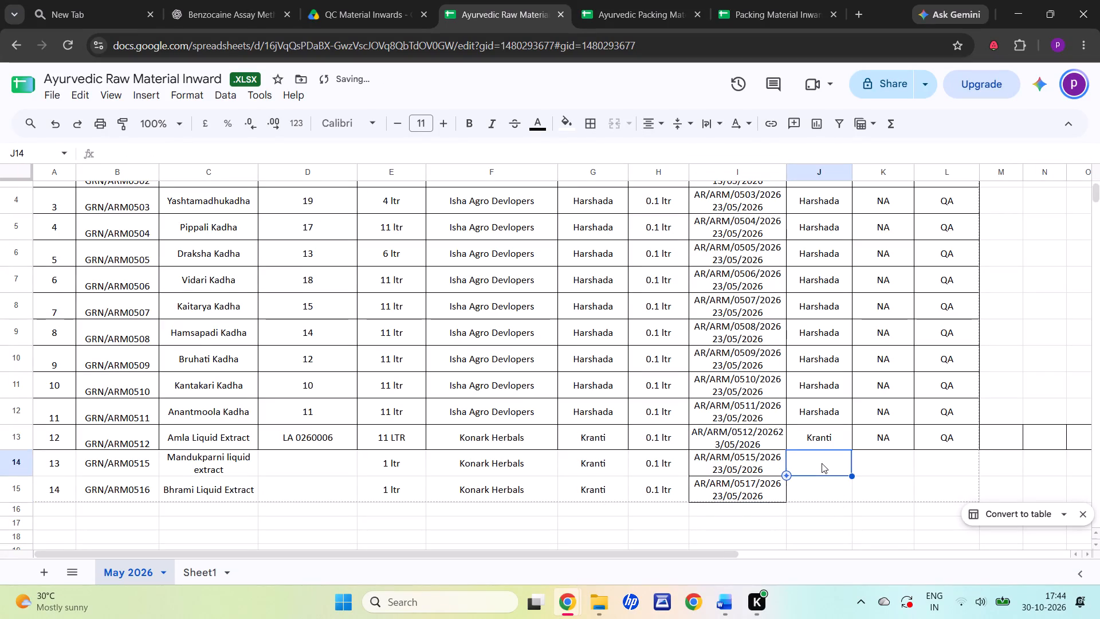
pyautogui.press('k')
pyautogui.click(832, 489)
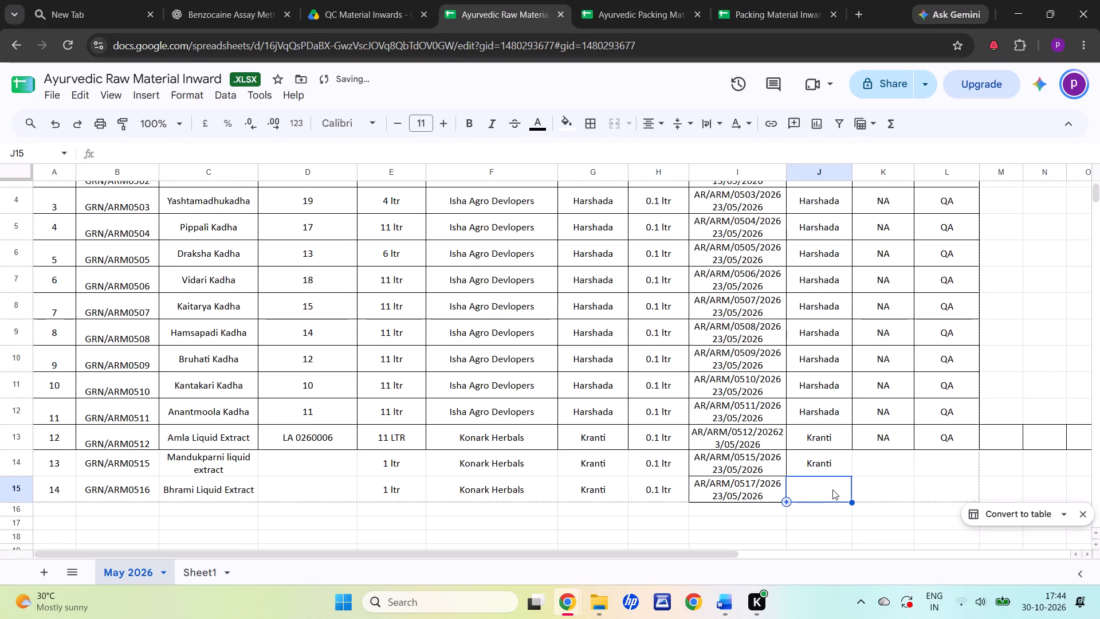
pyautogui.press('k')
# Enter NA in column K for serial numbers 13 and 14.
pyautogui.click(895, 458)
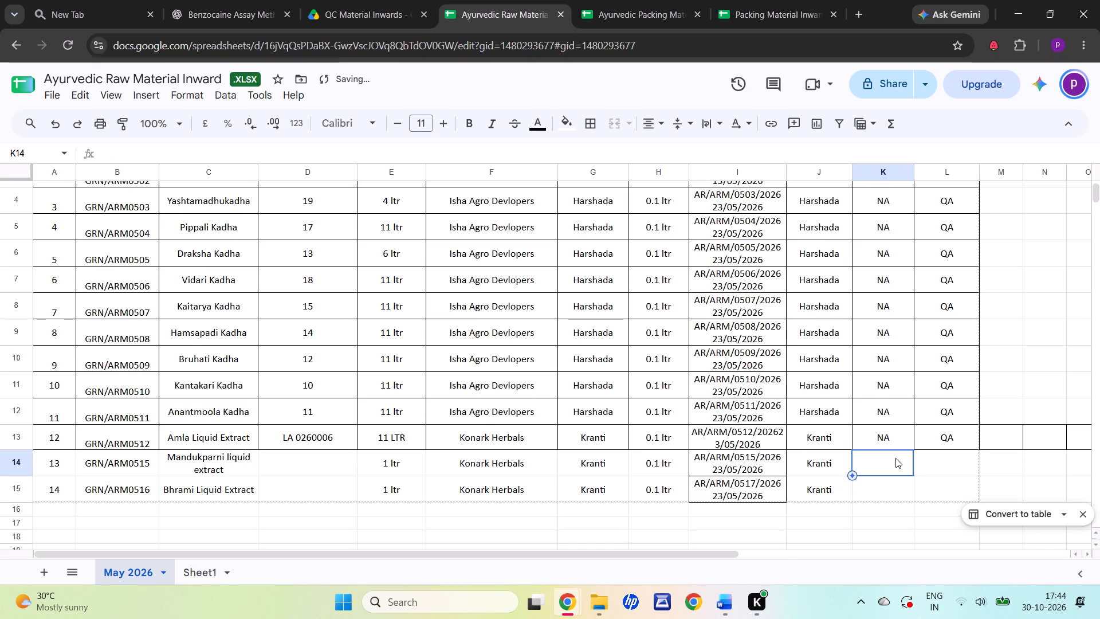
pyautogui.write('NA')
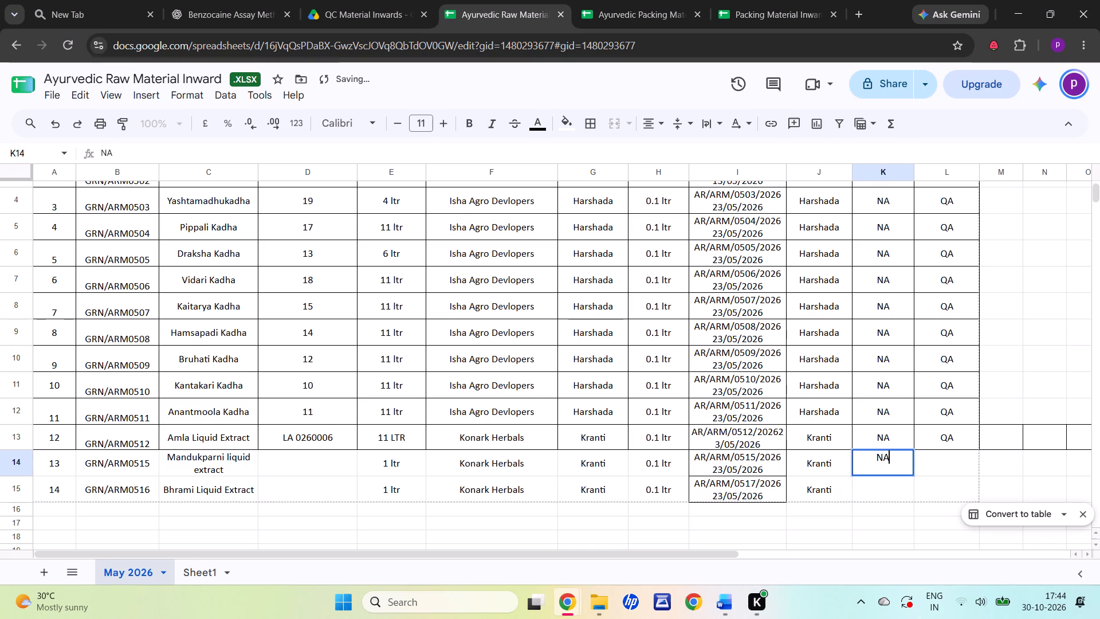
pyautogui.click(890, 494)
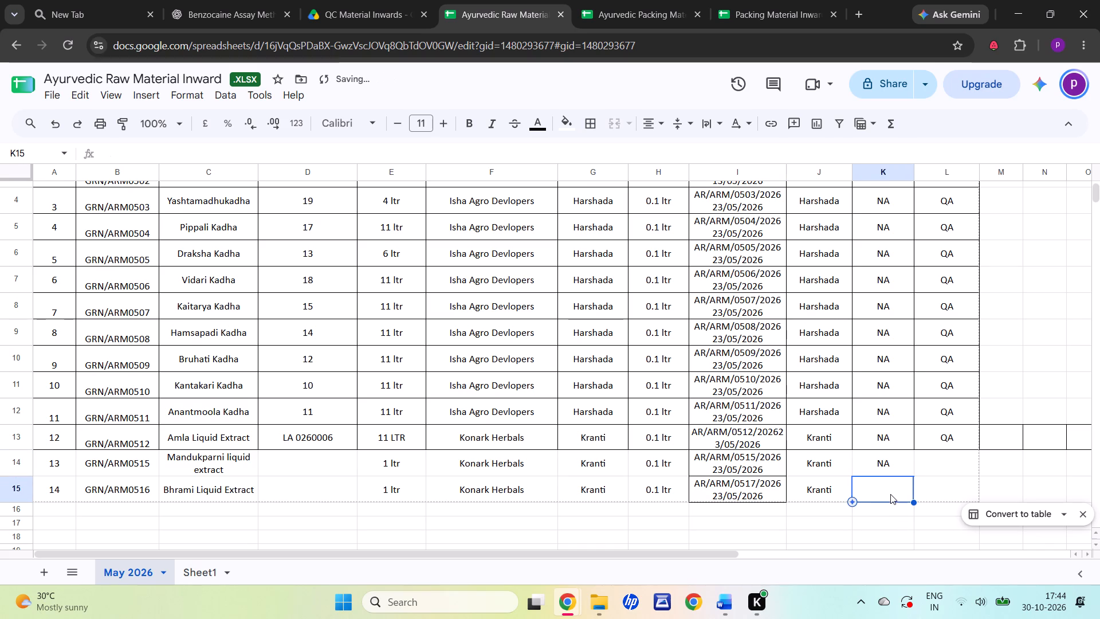
pyautogui.write('NA')
# Enter QA in column L for serial numbers 13 and 14.
pyautogui.click(940, 448)
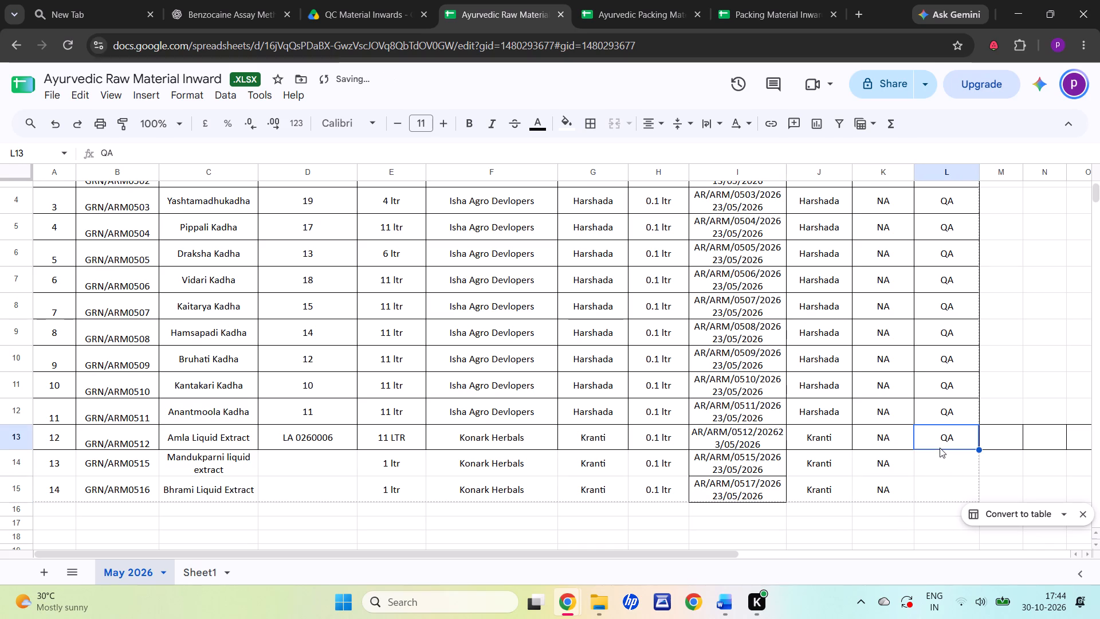
pyautogui.click(937, 463)
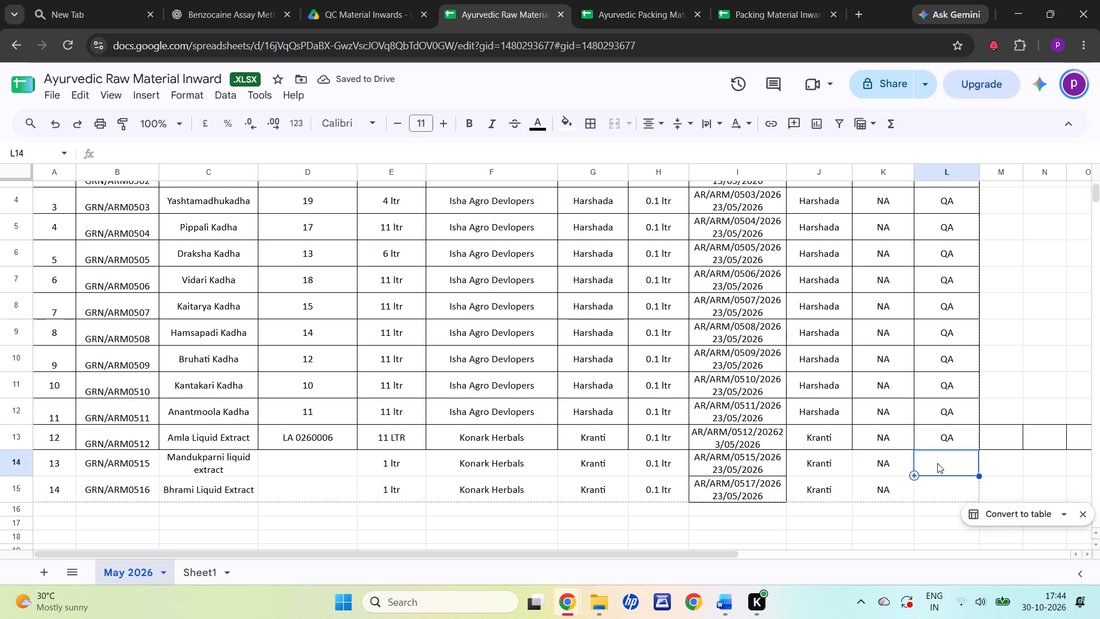
pyautogui.write('QA')
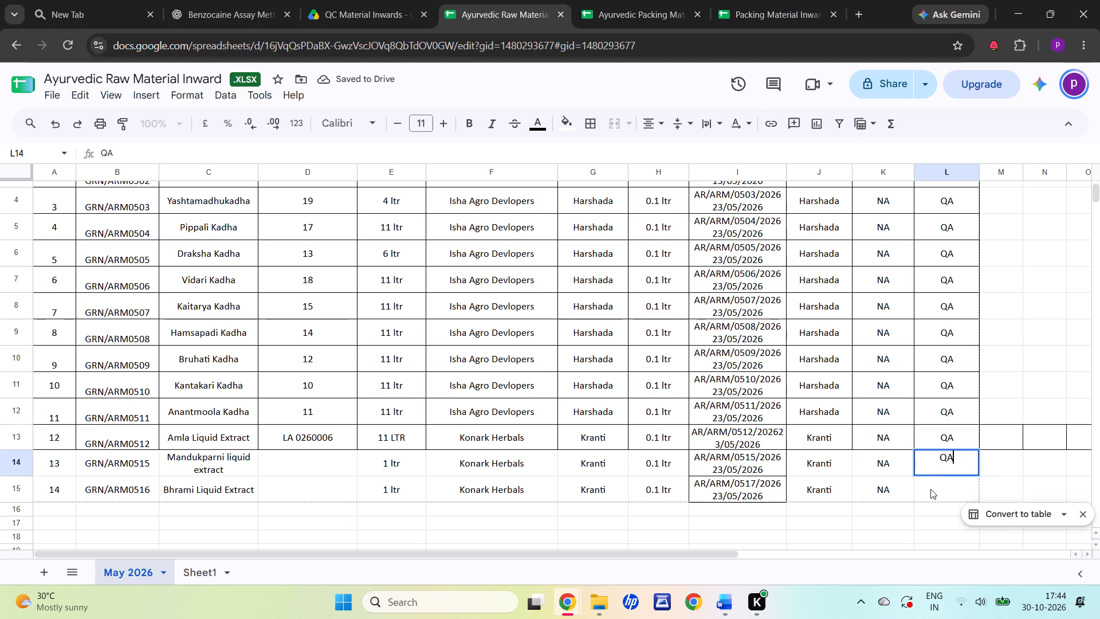
pyautogui.click(930, 489)
pyautogui.write('QA')
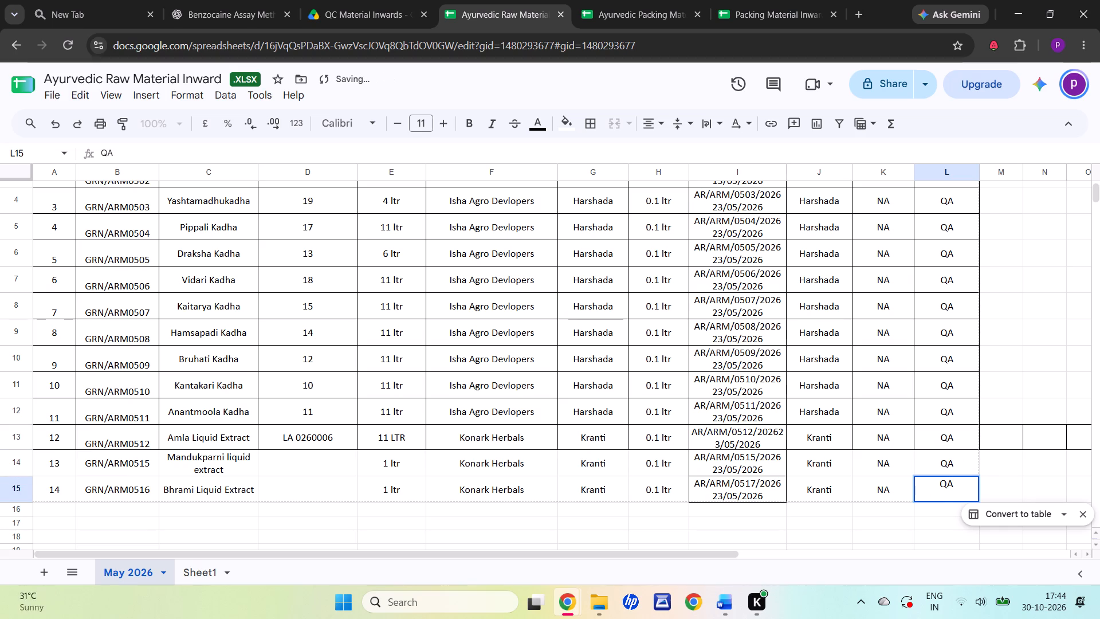
# In Sheet1, enter serial numbers 1 and 2 in the first two rows below the header.
pyautogui.click(219, 571)
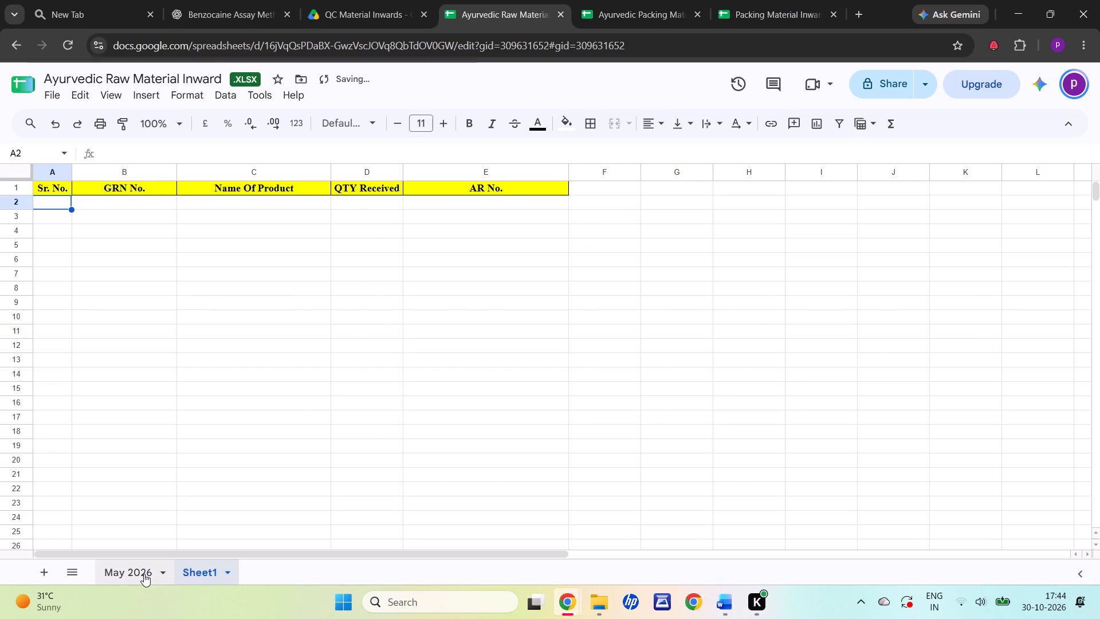
pyautogui.click(144, 574)
pyautogui.click(201, 578)
pyautogui.press('1')
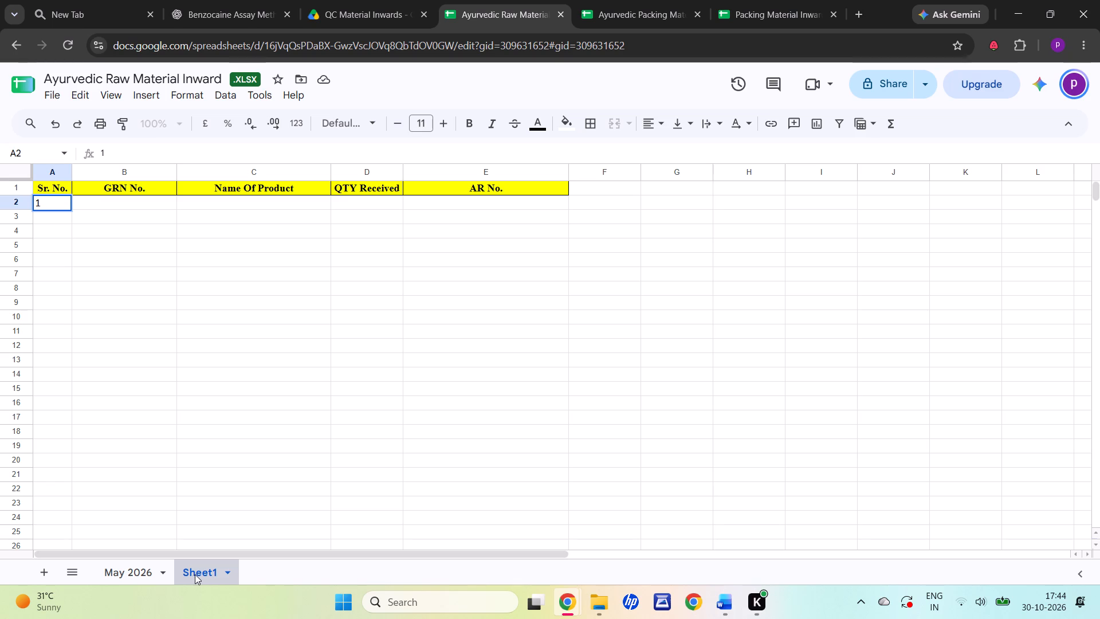
pyautogui.press('Down')
pyautogui.press('2')
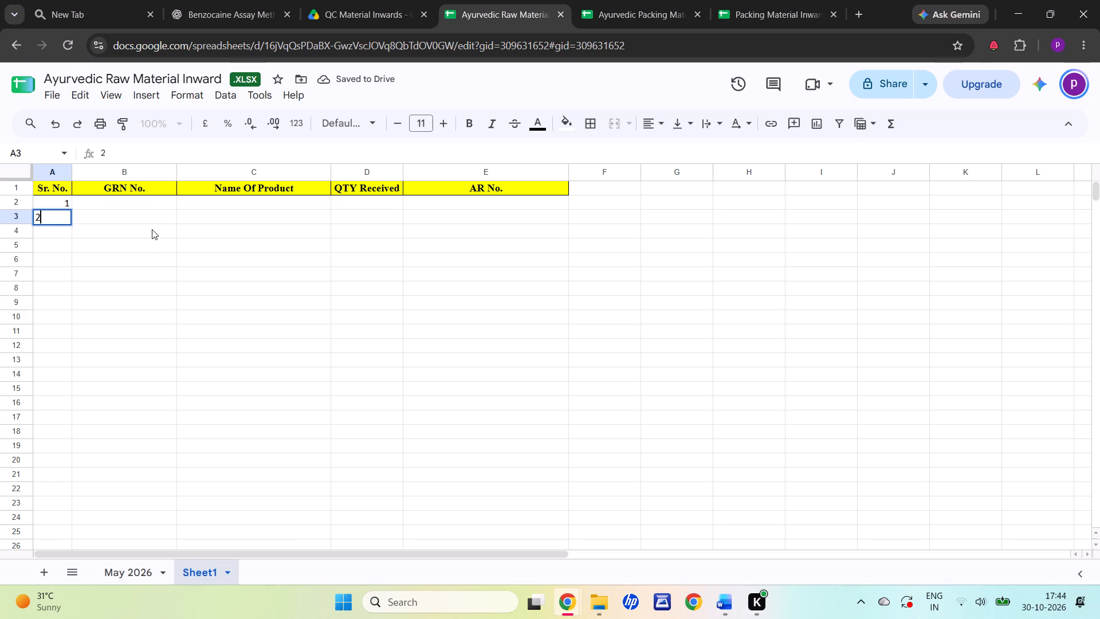
# Enter GRN /ARM0601 as the GRN number for serial number 1 in cell B2.
pyautogui.click(155, 197)
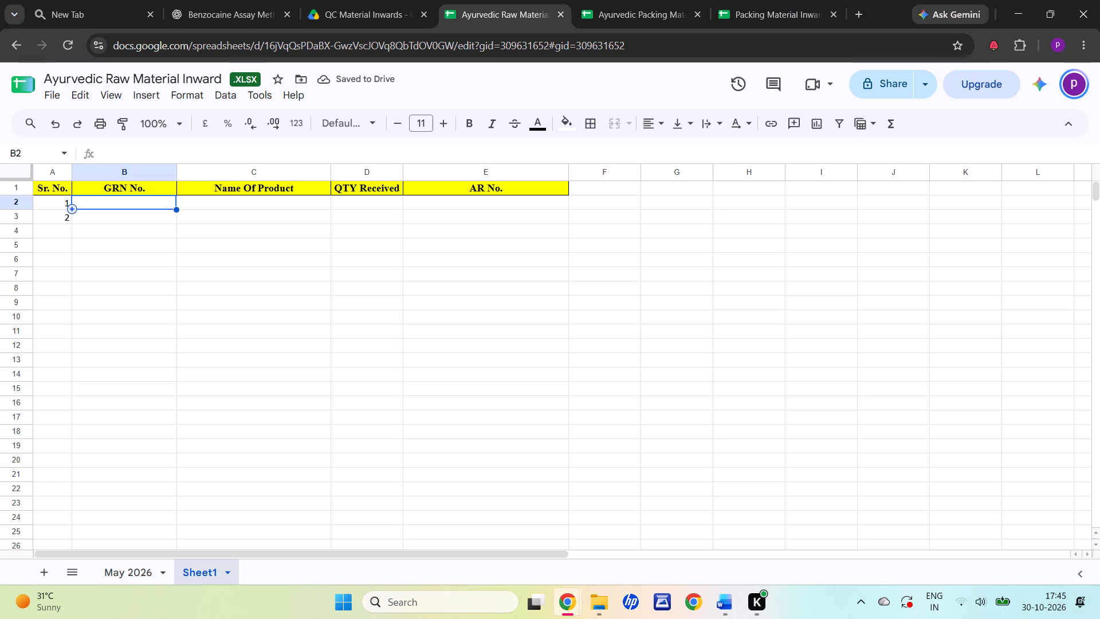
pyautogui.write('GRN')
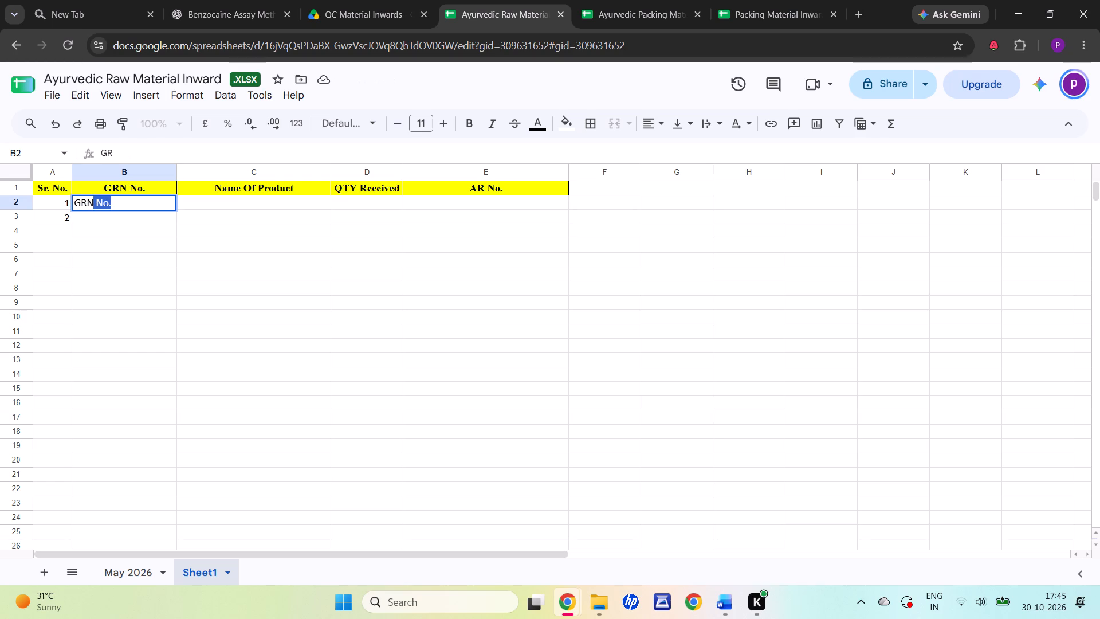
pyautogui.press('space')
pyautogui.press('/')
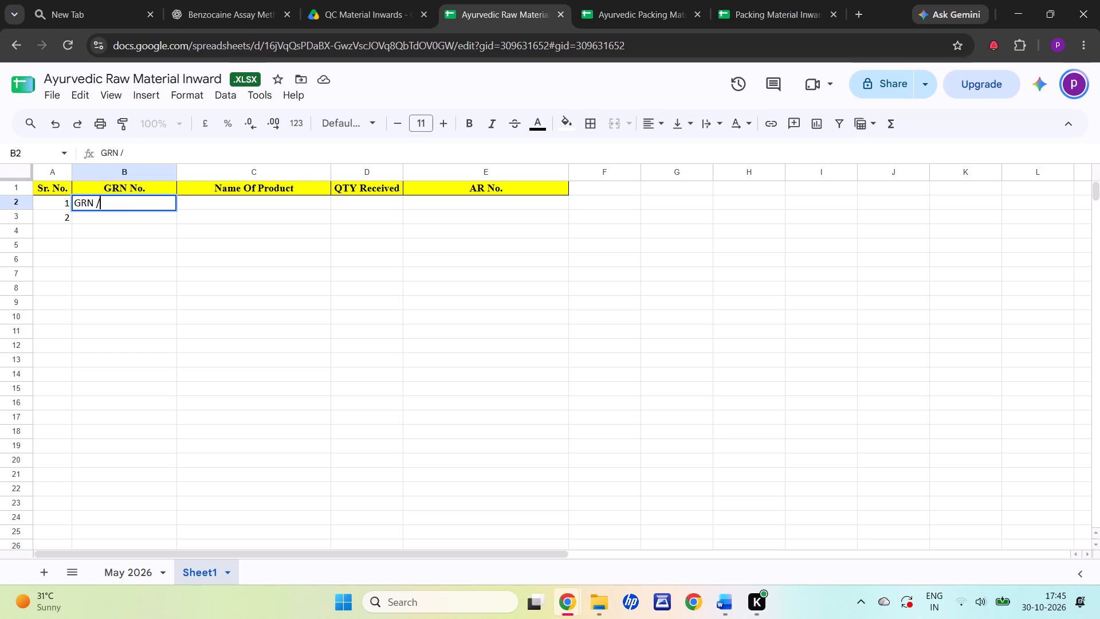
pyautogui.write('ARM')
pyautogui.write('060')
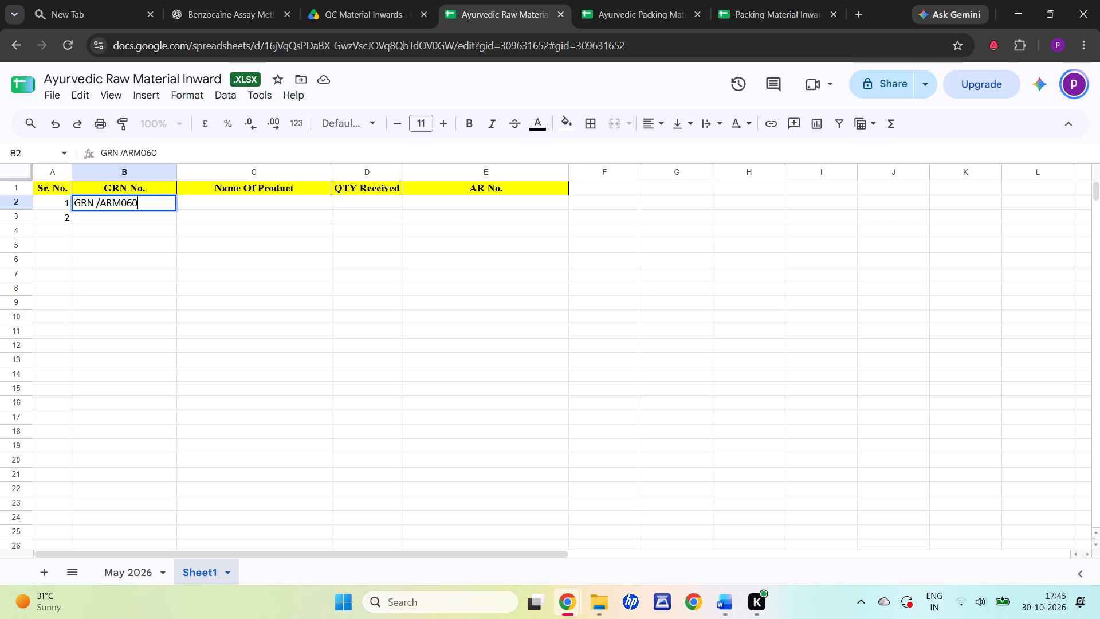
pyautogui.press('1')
# Copy the GRN number from B2 into B3 and change it to GRN /ARM0602 for serial number 2.
pyautogui.moveTo(142, 205); pyautogui.dragTo(87, 209)
pyautogui.moveTo(87, 209); pyautogui.dragTo(74, 209)
pyautogui.hotkey('ctrl', 'c')
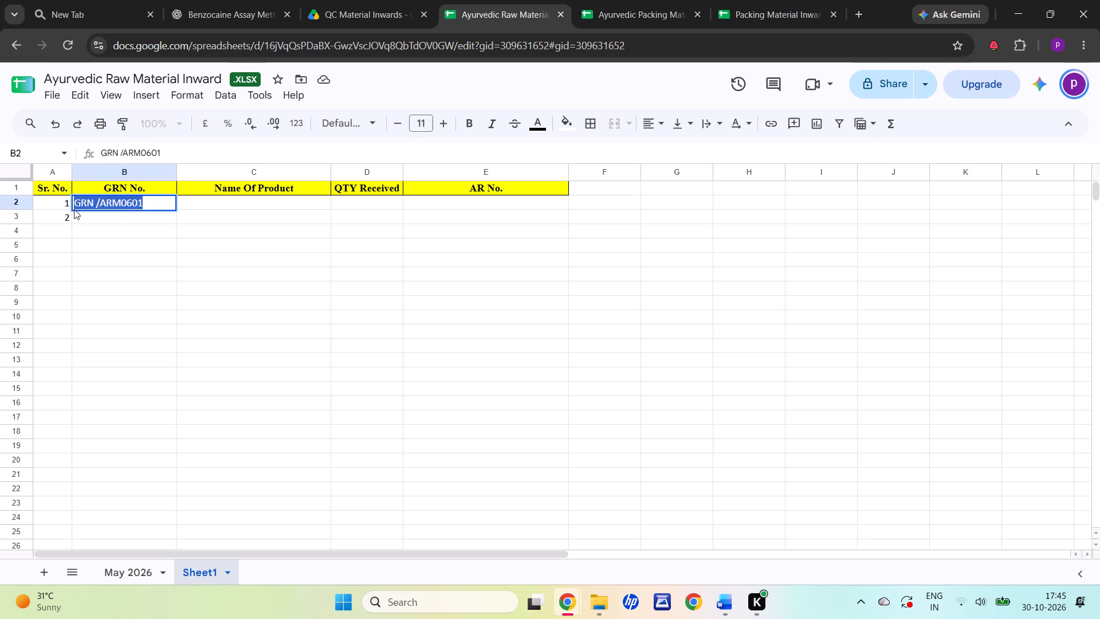
pyautogui.click(113, 216)
pyautogui.hotkey('ctrl', 'v')
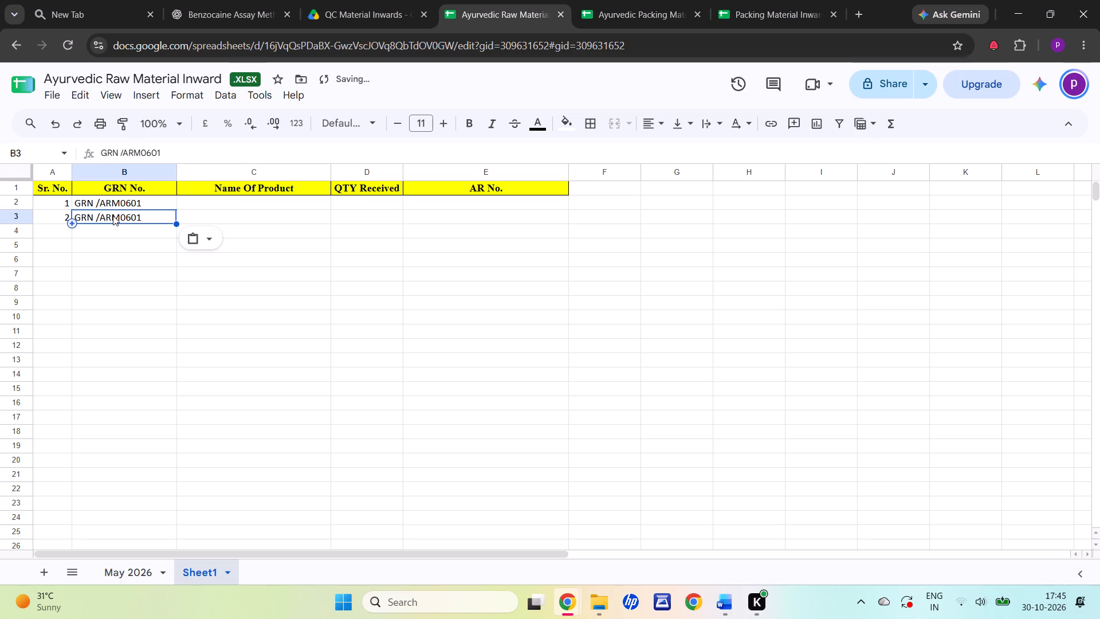
pyautogui.doubleClick(148, 214)
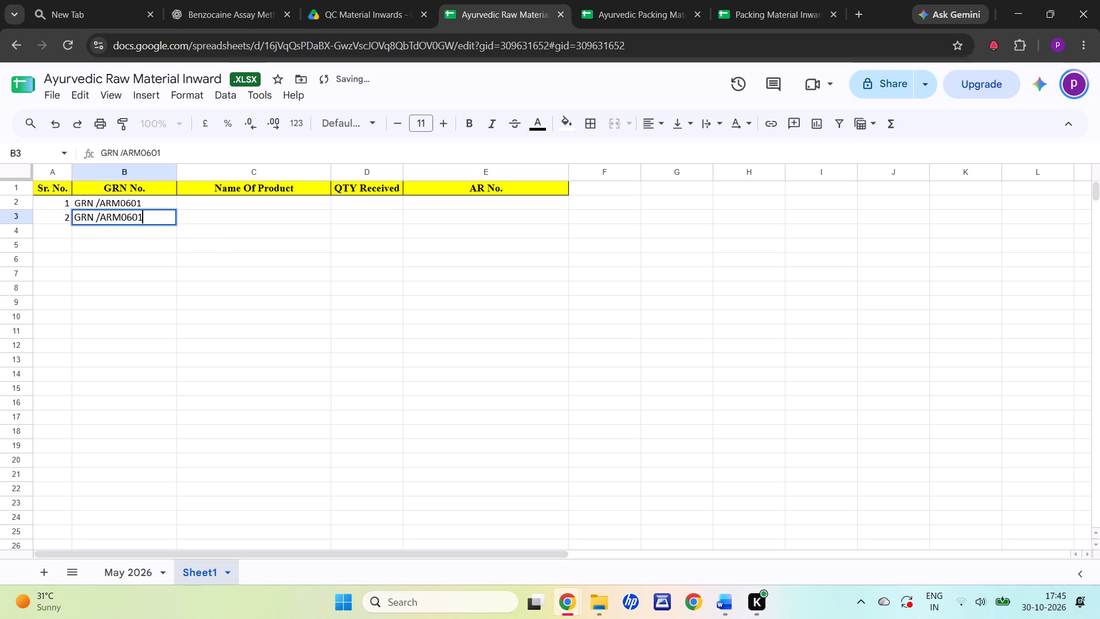
pyautogui.press('BackSpace')
pyautogui.press('2')
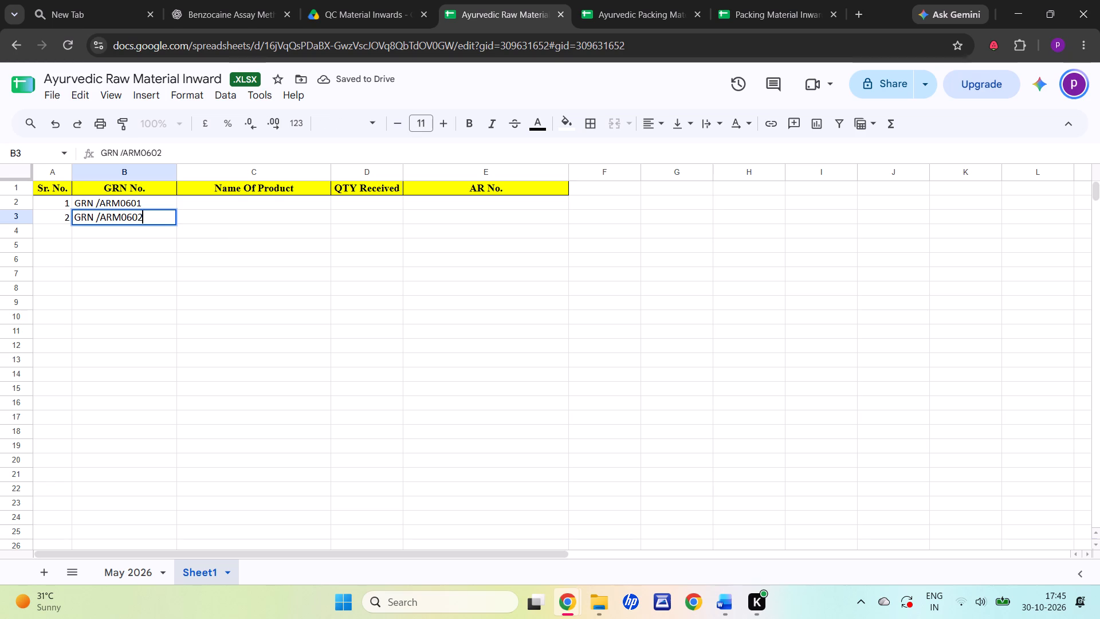
# Enter Ginger oleoresin extract as the product name for serial number 1 in cell C2.
pyautogui.click(247, 202)
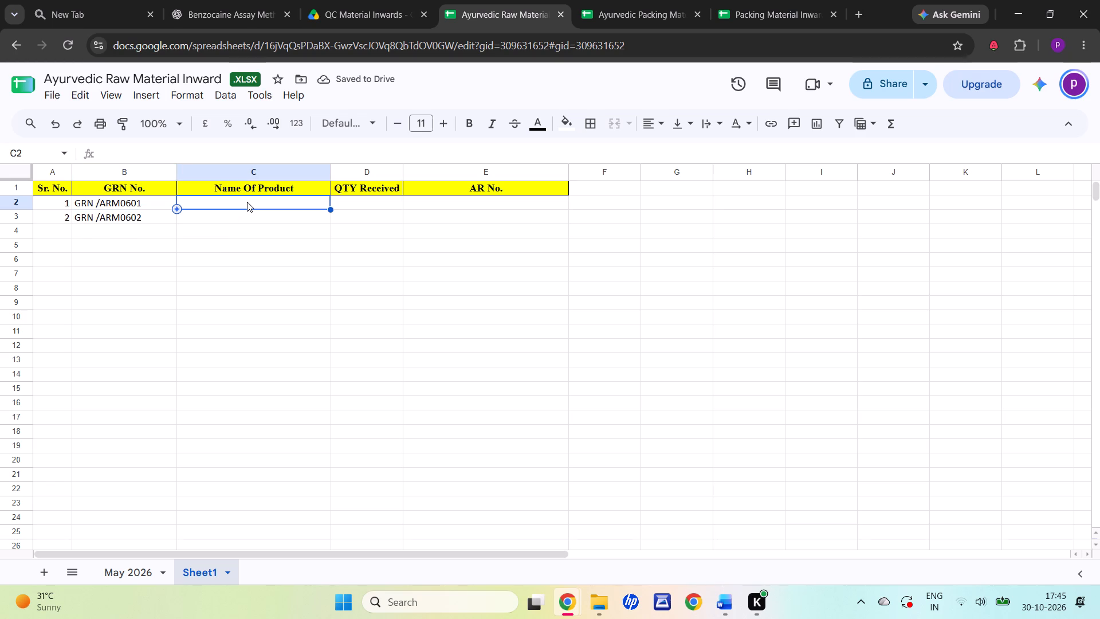
pyautogui.press('g')
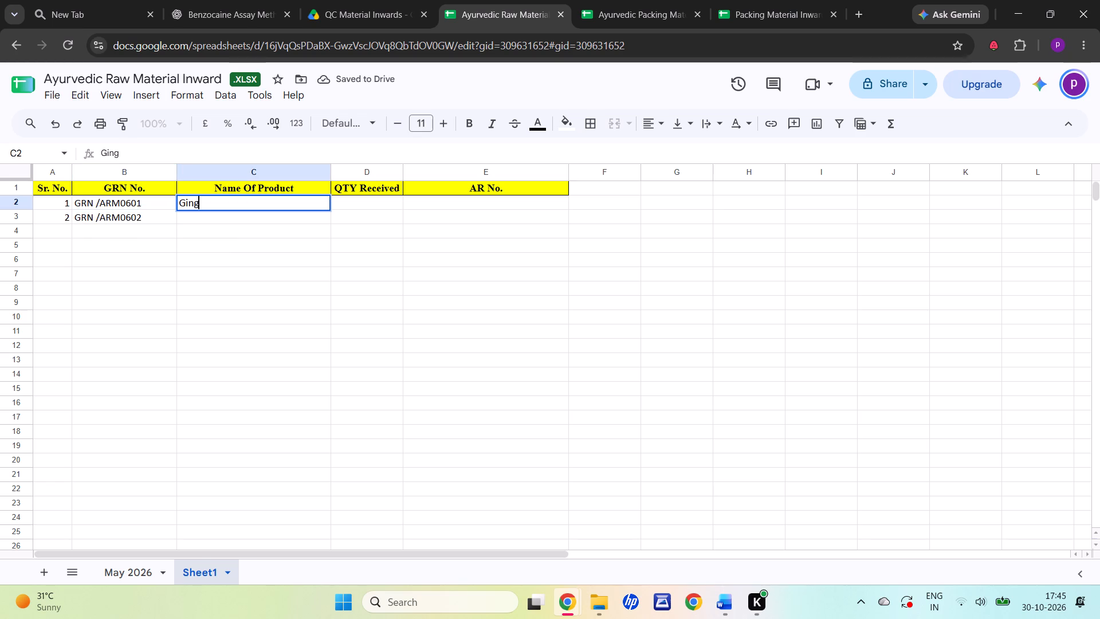
pyautogui.write('ole')
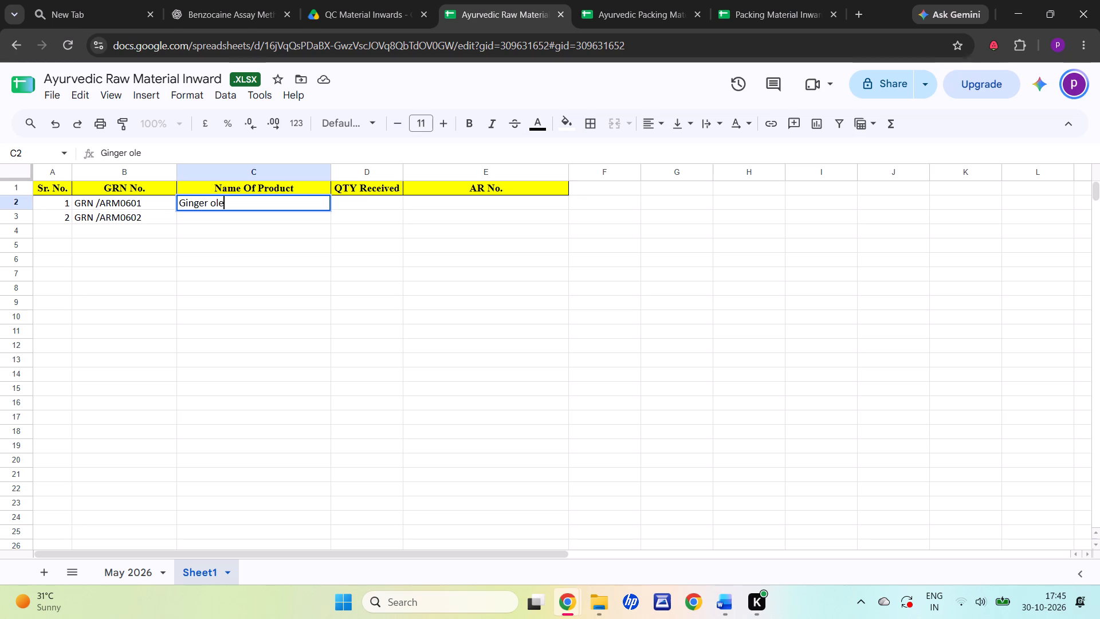
pyautogui.write('oresin')
pyautogui.press('space')
pyautogui.write('extract')
pyautogui.press('space')
pyautogui.press('Down')
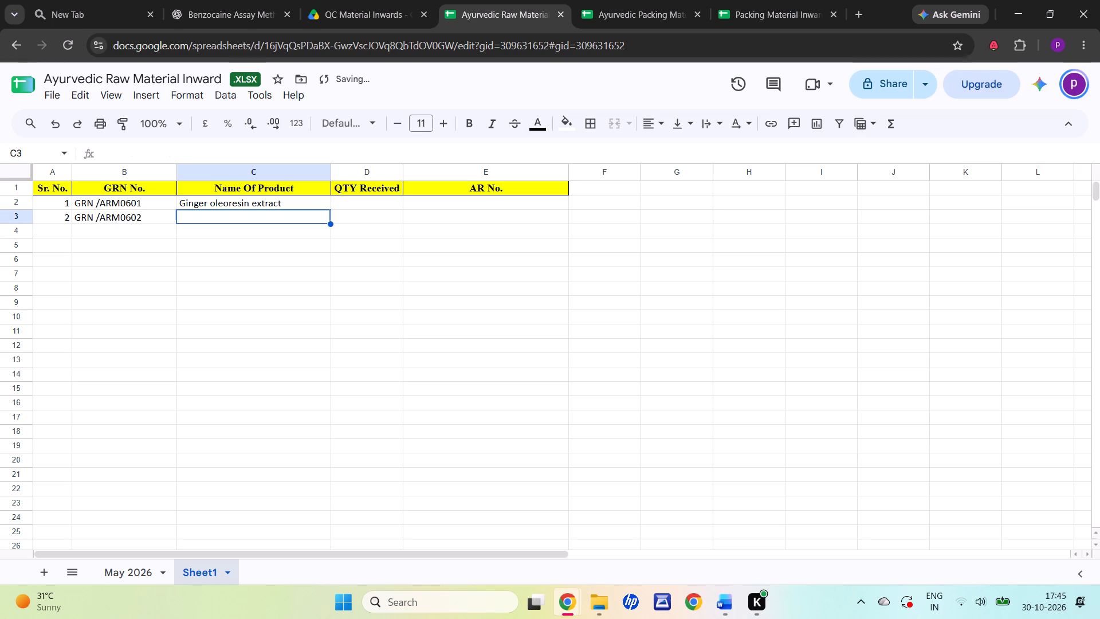
# Enter Honey as the product name for serial number 2 in cell C3.
pyautogui.write('po')
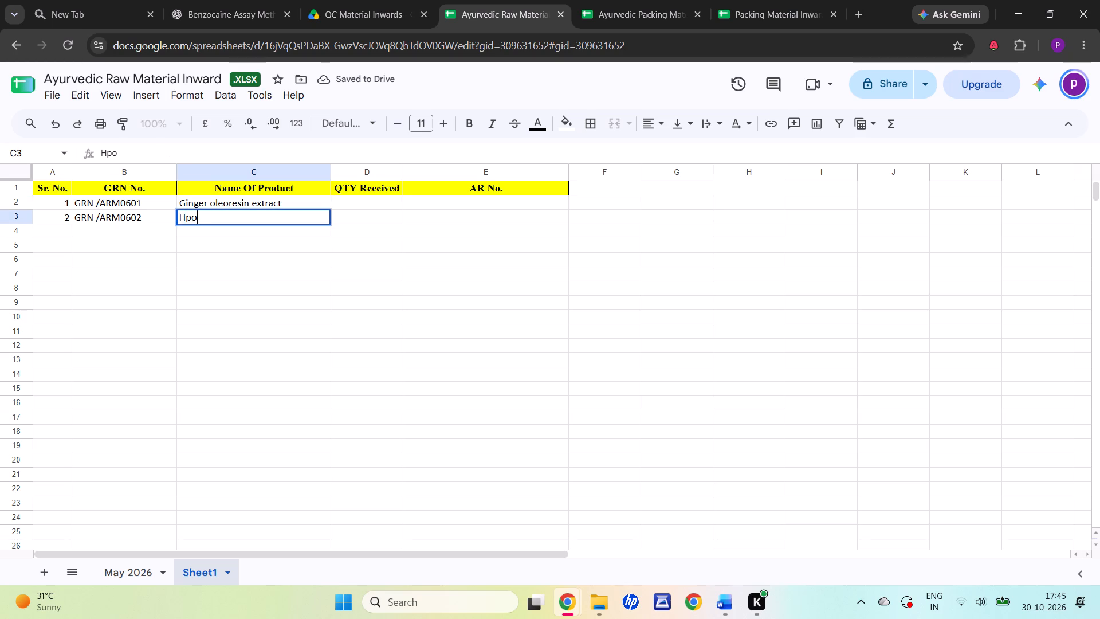
pyautogui.press('BackSpace')
pyautogui.press('BackSpace')
pyautogui.write('oney')
pyautogui.press('space')
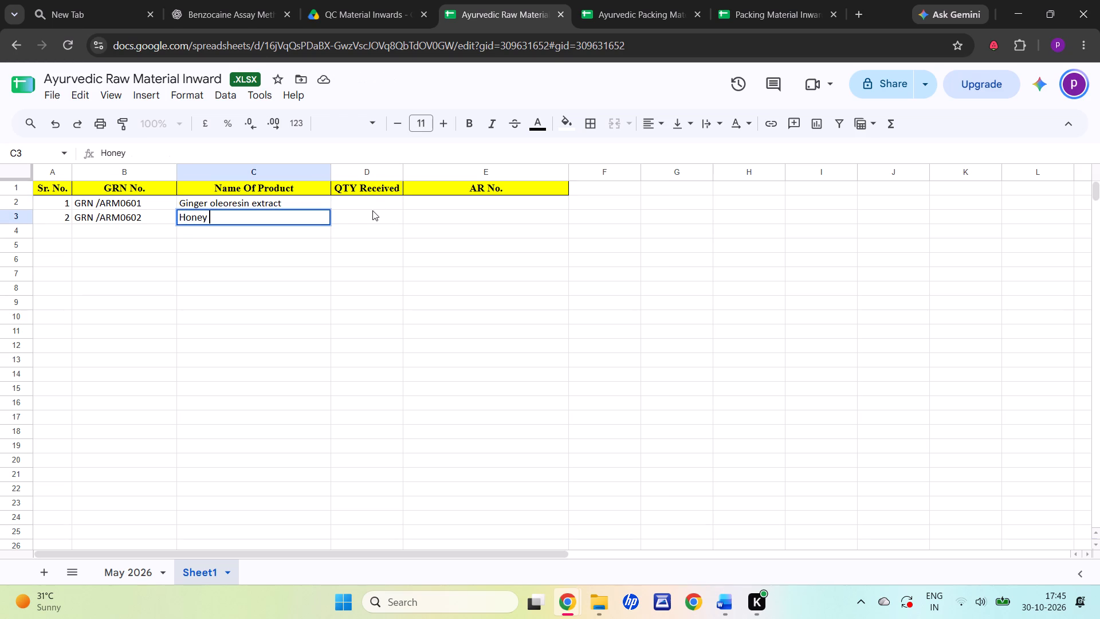
# Enter the received quantities as 5 kgs for Ginger oleoresin extract and 15 kgs for Honey in column D.
pyautogui.click(372, 210)
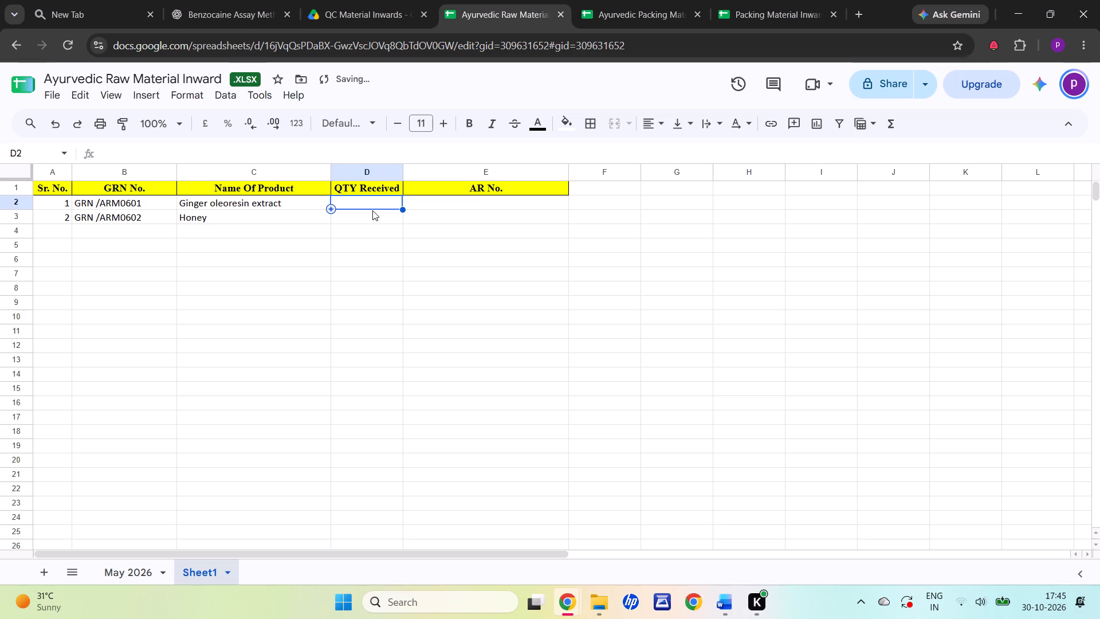
pyautogui.press('5')
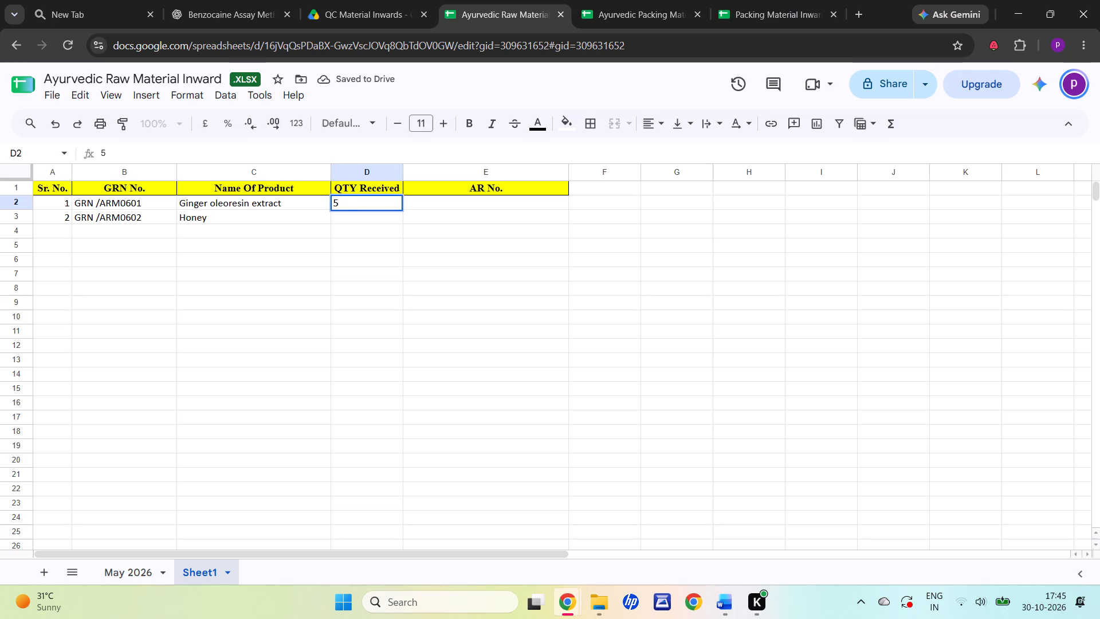
pyautogui.press('space')
pyautogui.write('kg')
pyautogui.press('space')
pyautogui.press('Down')
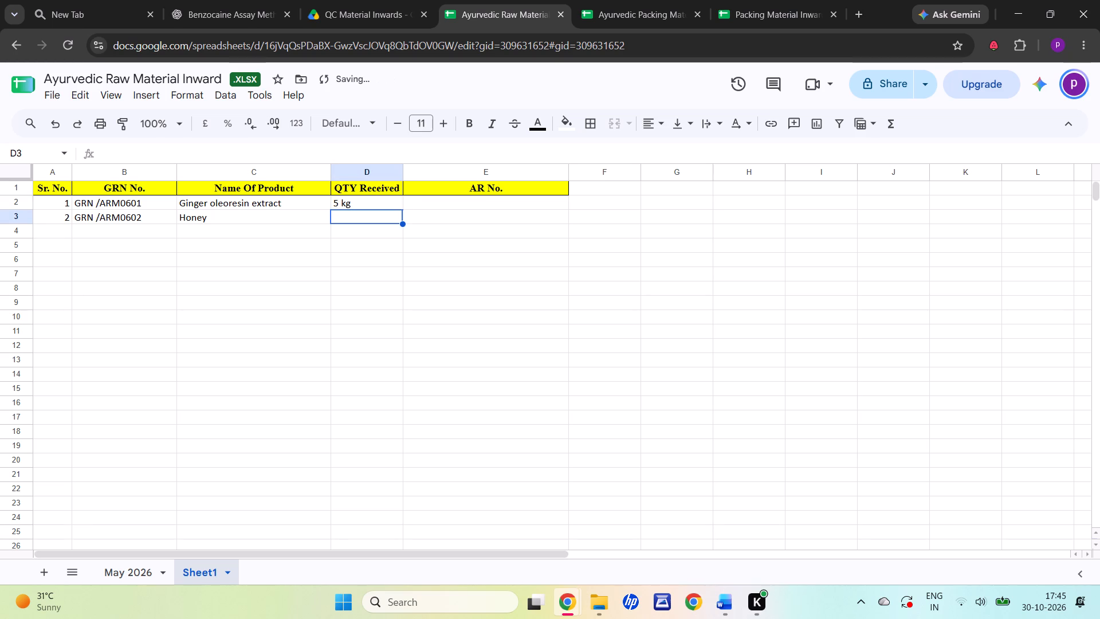
pyautogui.write('15 kgd')
pyautogui.press('BackSpace')
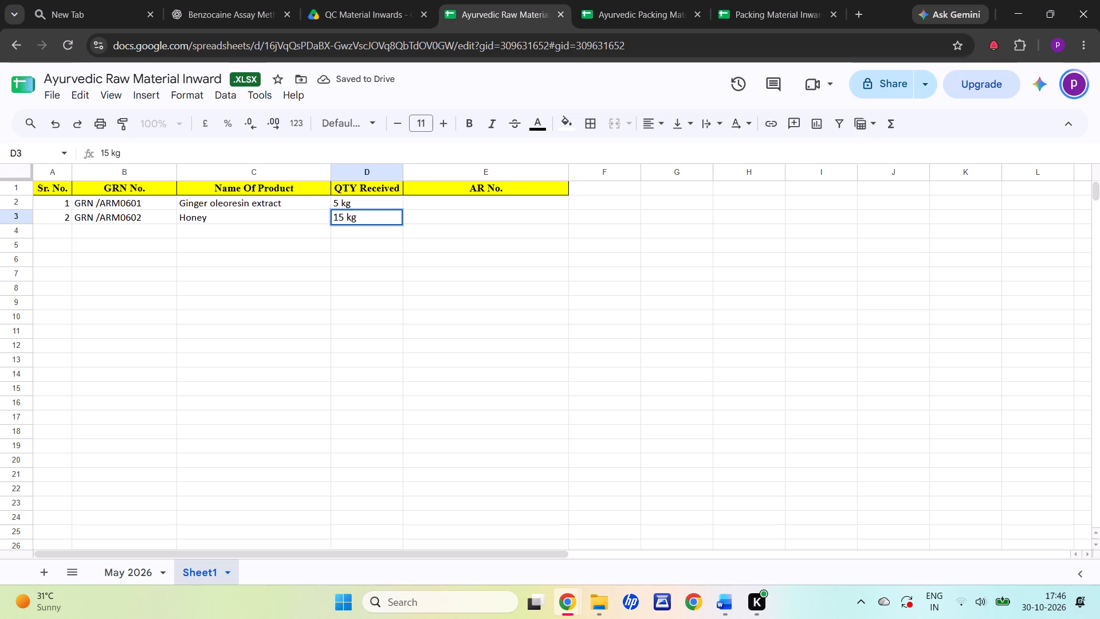
pyautogui.press('s')
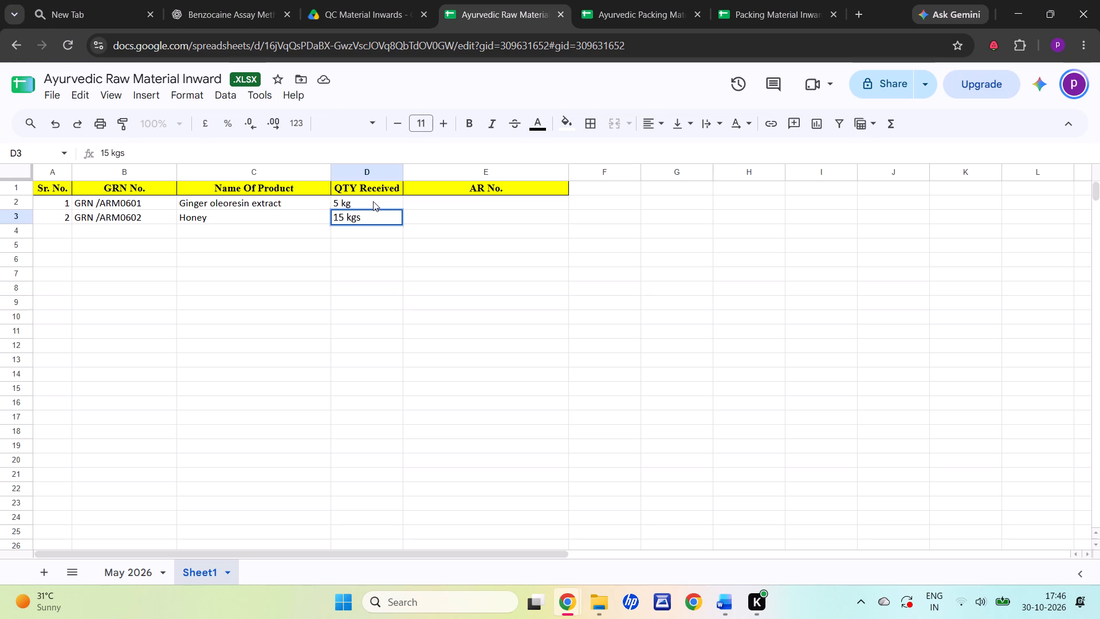
pyautogui.click(351, 204)
pyautogui.doubleClick(351, 204)
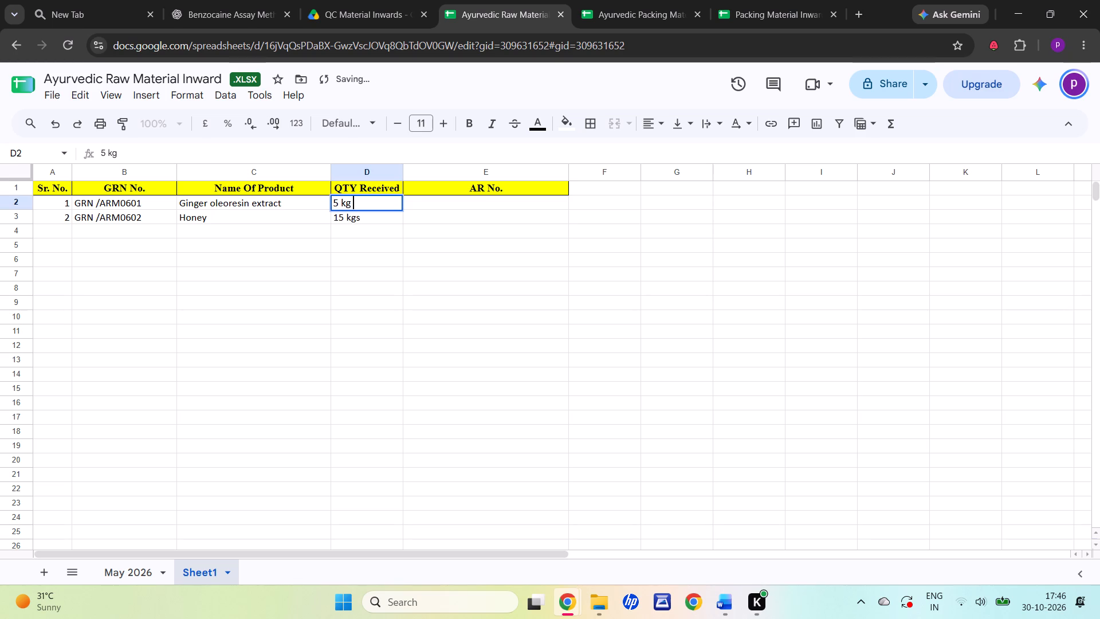
pyautogui.press('BackSpace')
pyautogui.press('s')
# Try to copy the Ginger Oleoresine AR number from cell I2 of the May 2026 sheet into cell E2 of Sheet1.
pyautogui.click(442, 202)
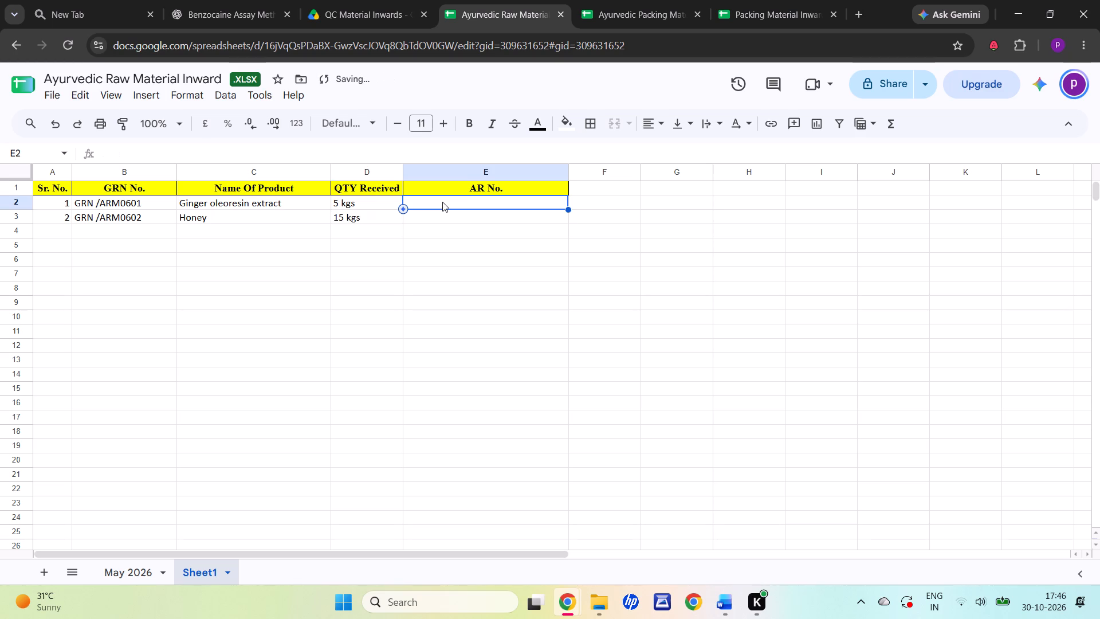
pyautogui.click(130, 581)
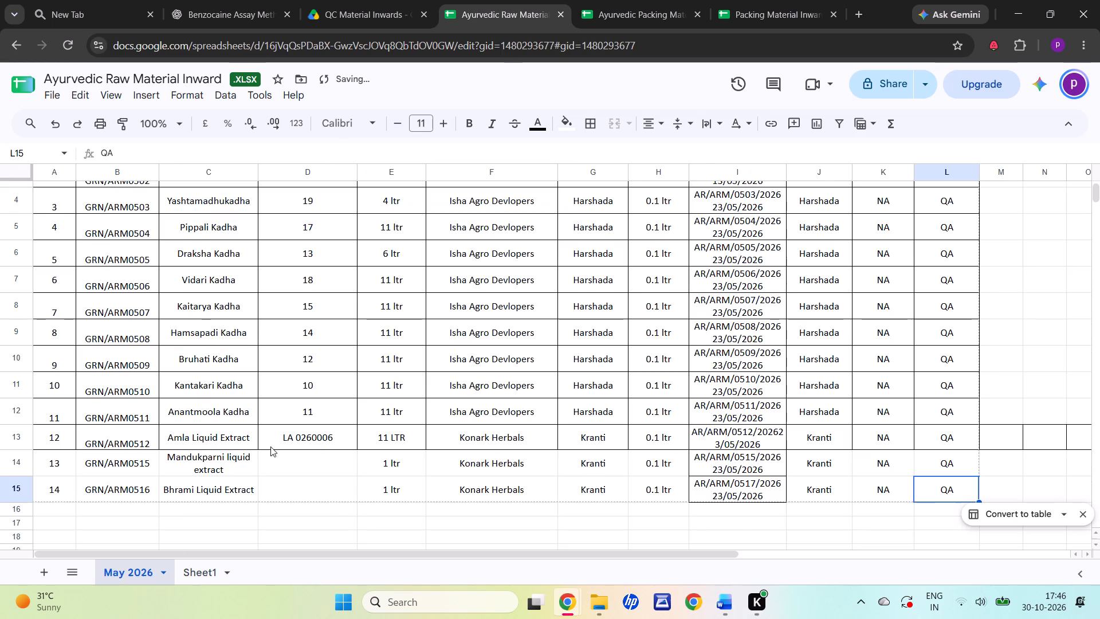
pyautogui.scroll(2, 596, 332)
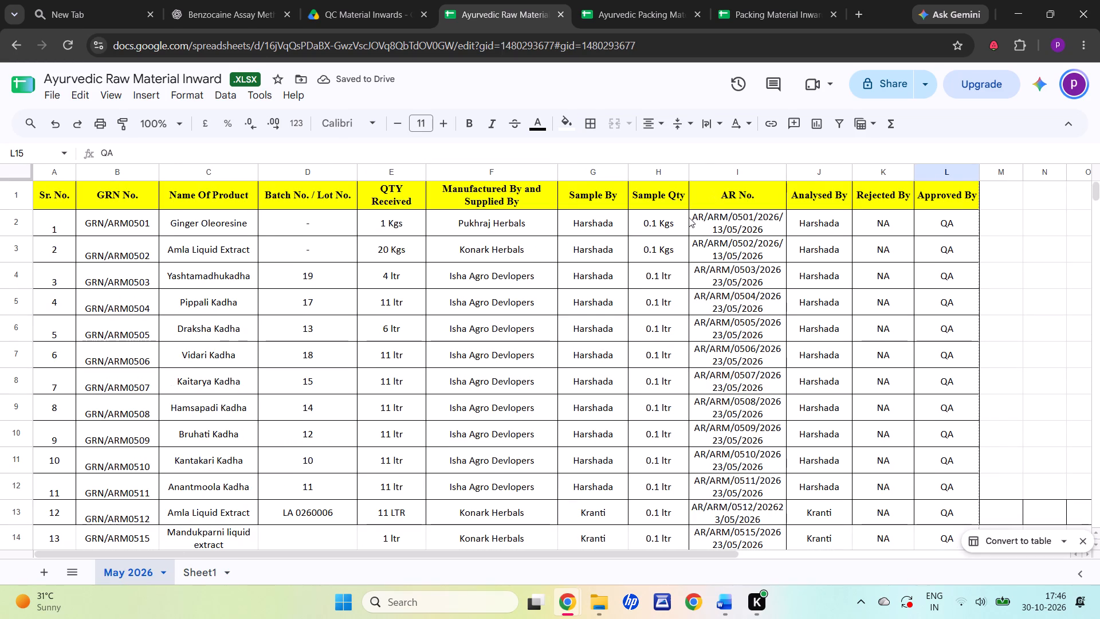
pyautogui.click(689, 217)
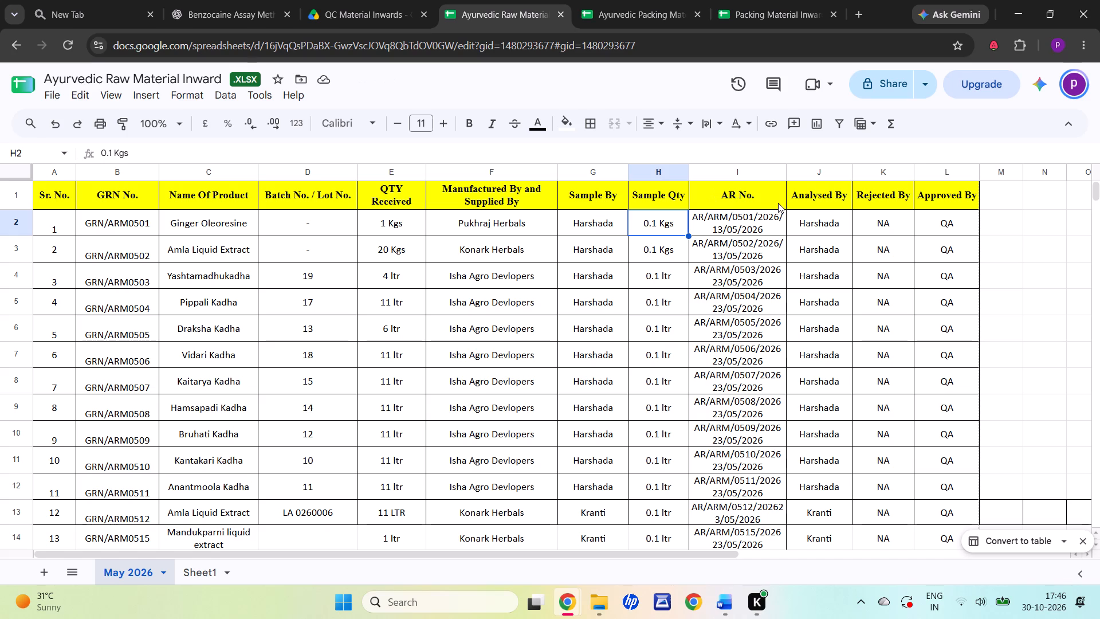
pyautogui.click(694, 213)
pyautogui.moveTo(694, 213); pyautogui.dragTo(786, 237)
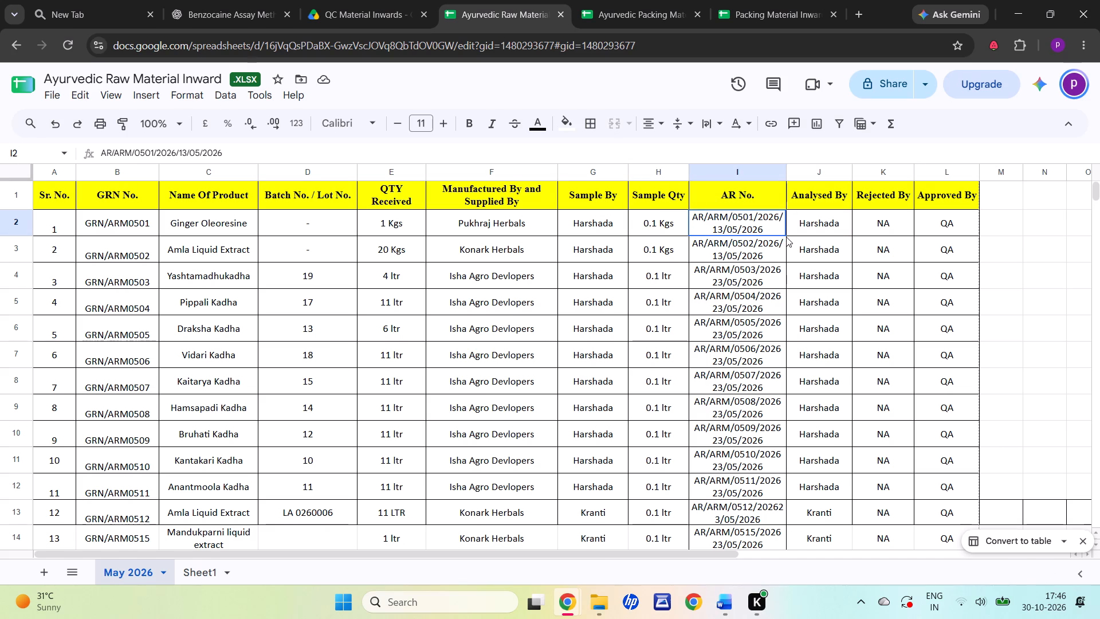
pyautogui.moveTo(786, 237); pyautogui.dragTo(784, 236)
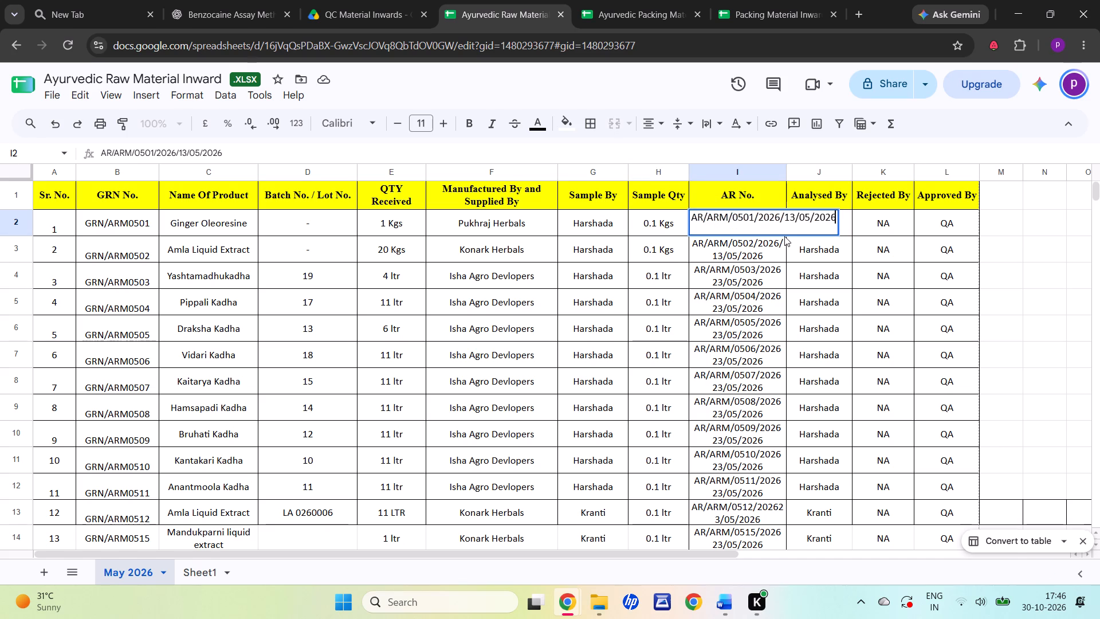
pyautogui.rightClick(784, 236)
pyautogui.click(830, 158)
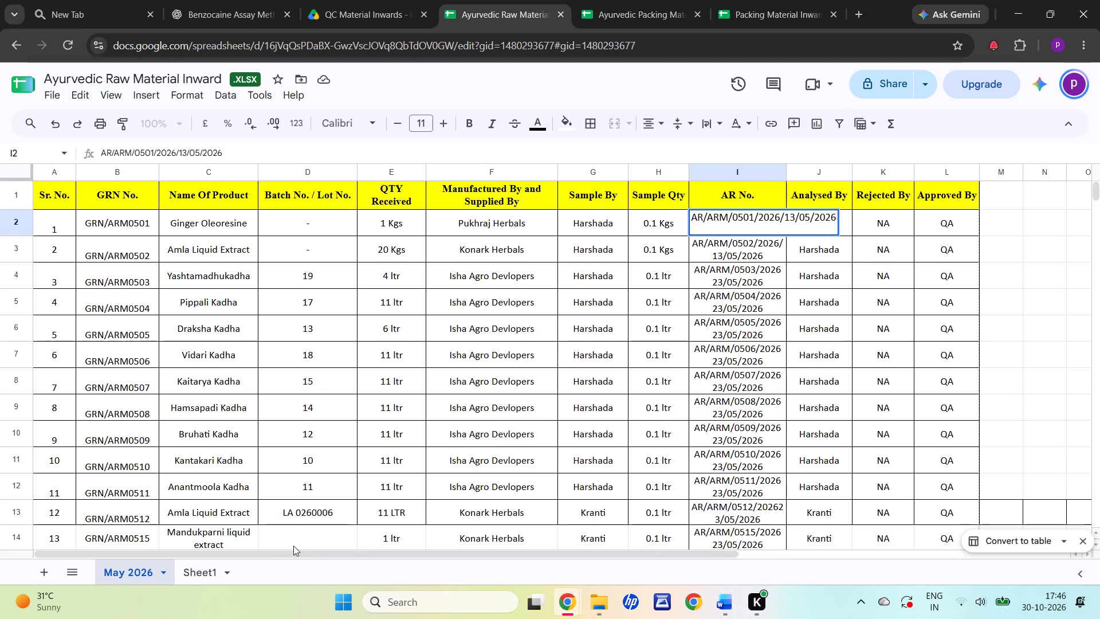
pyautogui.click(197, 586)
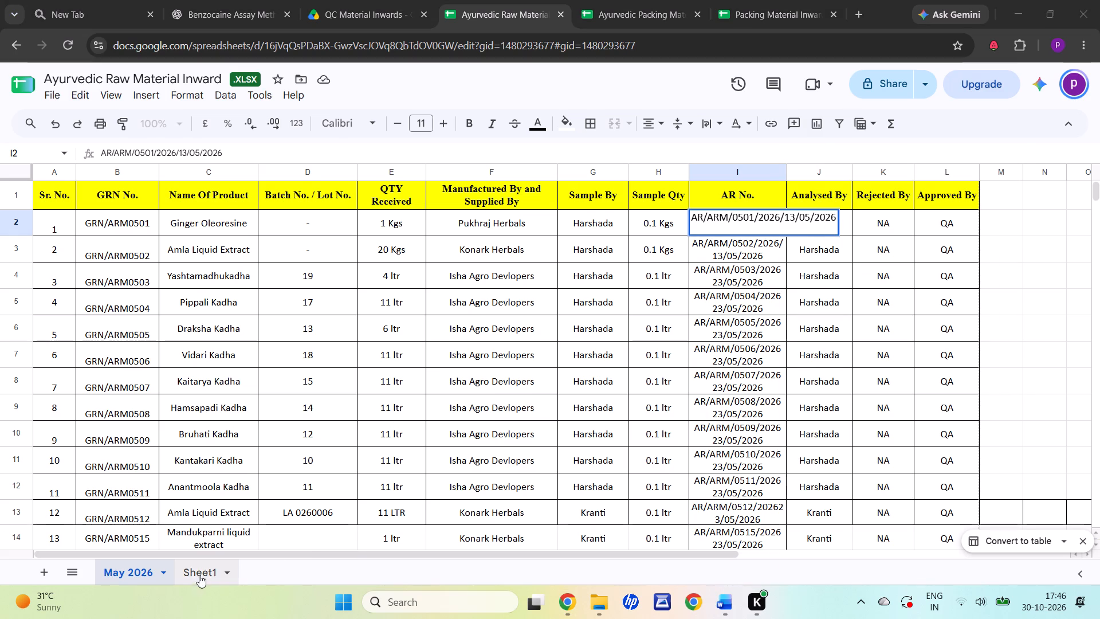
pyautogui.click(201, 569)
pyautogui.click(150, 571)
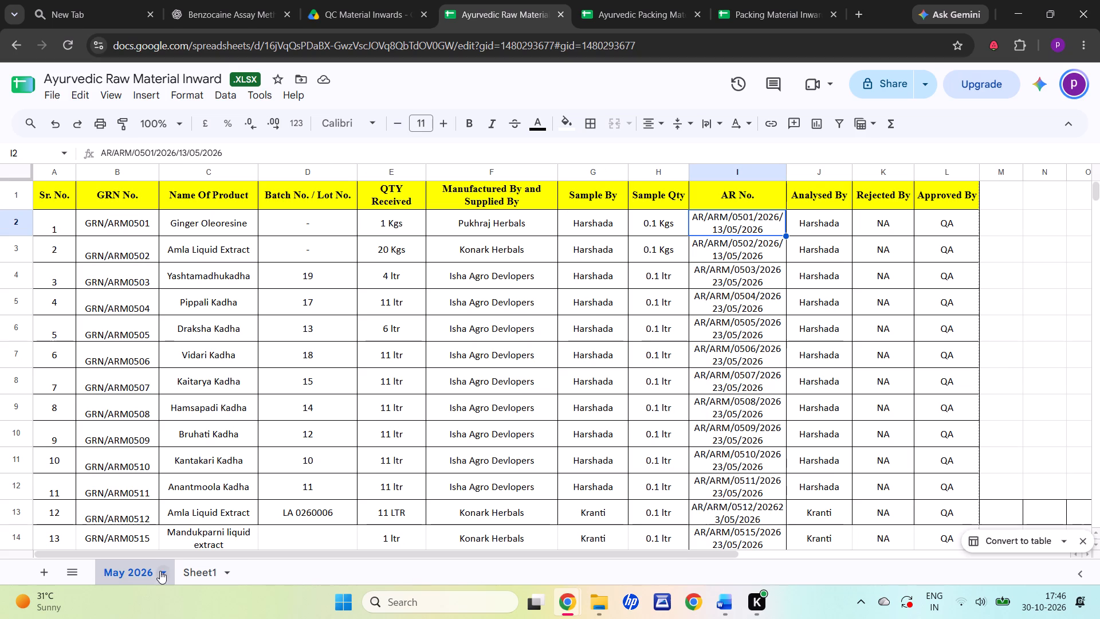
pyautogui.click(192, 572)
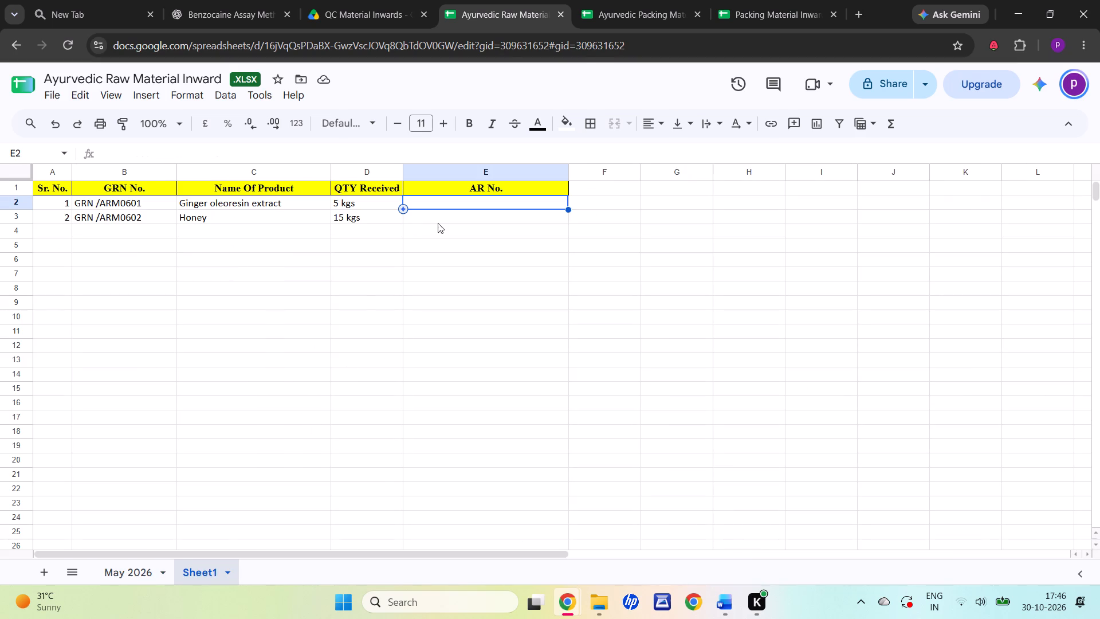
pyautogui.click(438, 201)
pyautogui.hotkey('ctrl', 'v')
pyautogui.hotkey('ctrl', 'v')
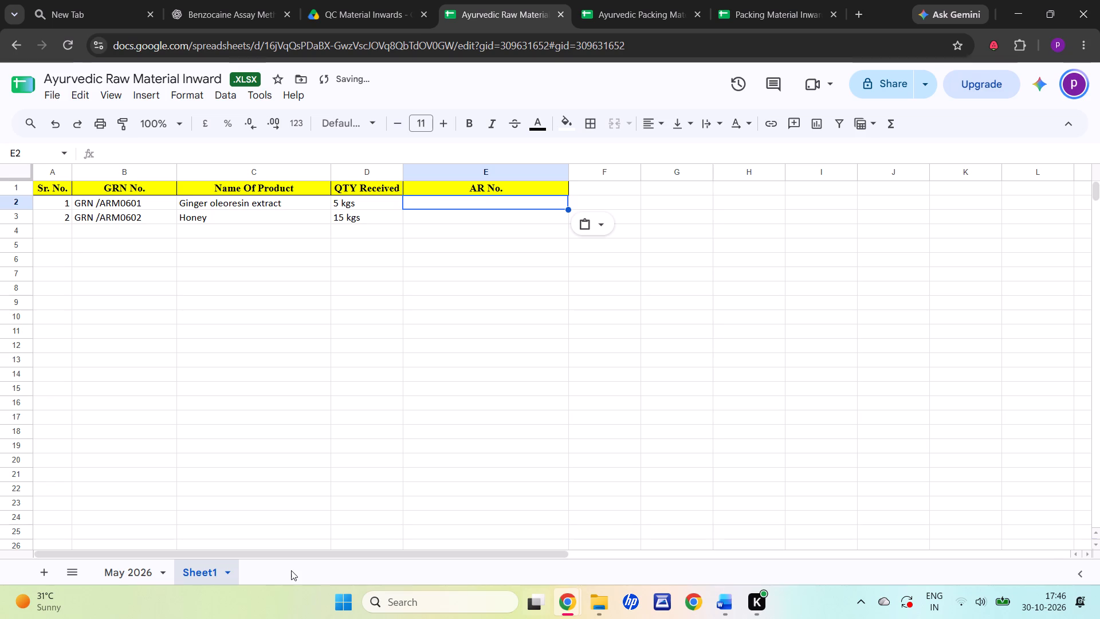
# Copy the Yashtamadhukadha AR number from cell I4 of the May 2026 sheet into cells E2 and E3 of Sheet1.
pyautogui.click(117, 568)
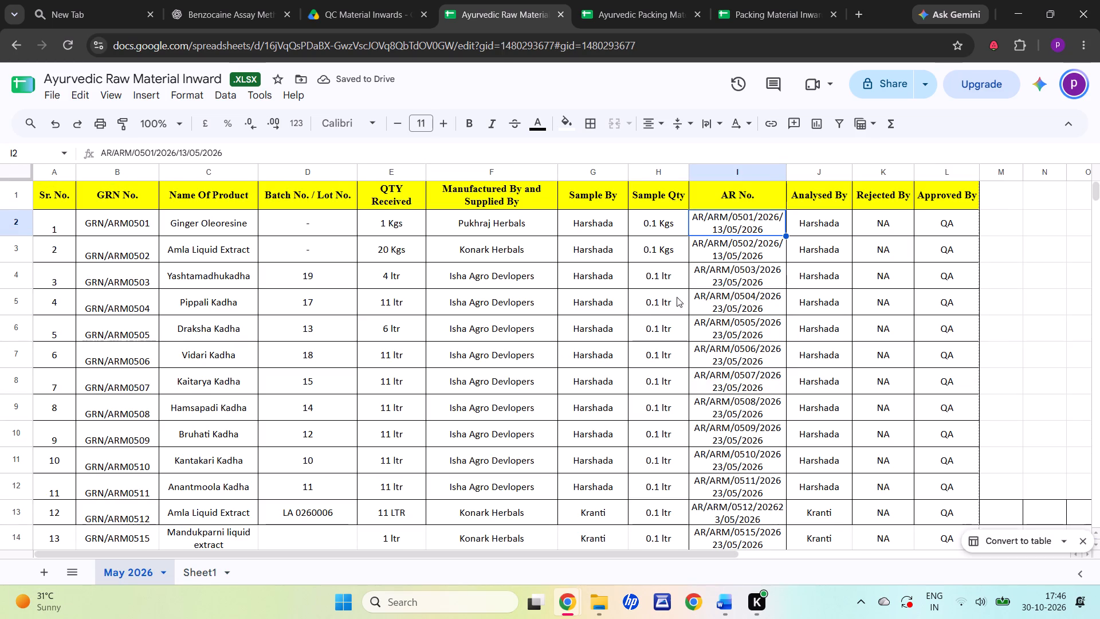
pyautogui.click(714, 274)
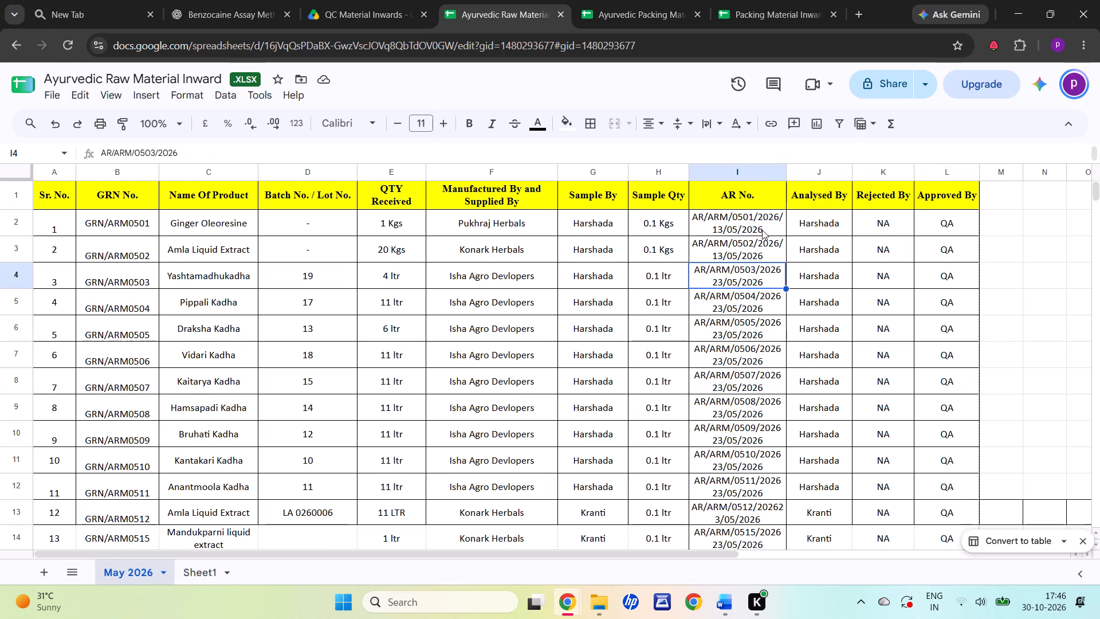
pyautogui.click(762, 230)
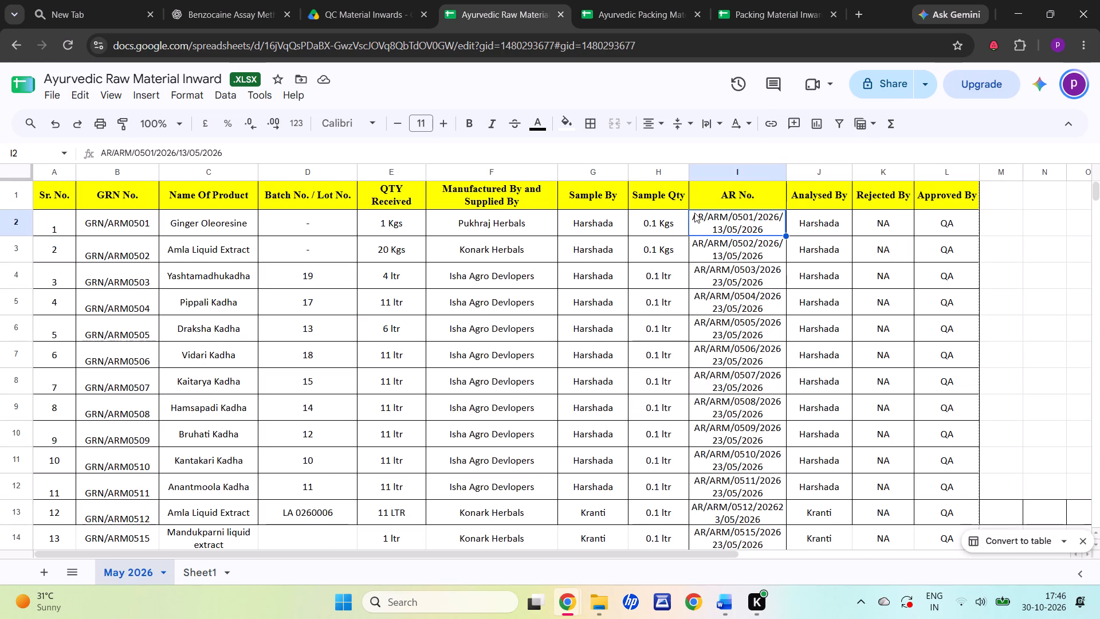
pyautogui.click(694, 213)
pyautogui.moveTo(694, 213); pyautogui.dragTo(758, 222)
pyautogui.click(758, 222)
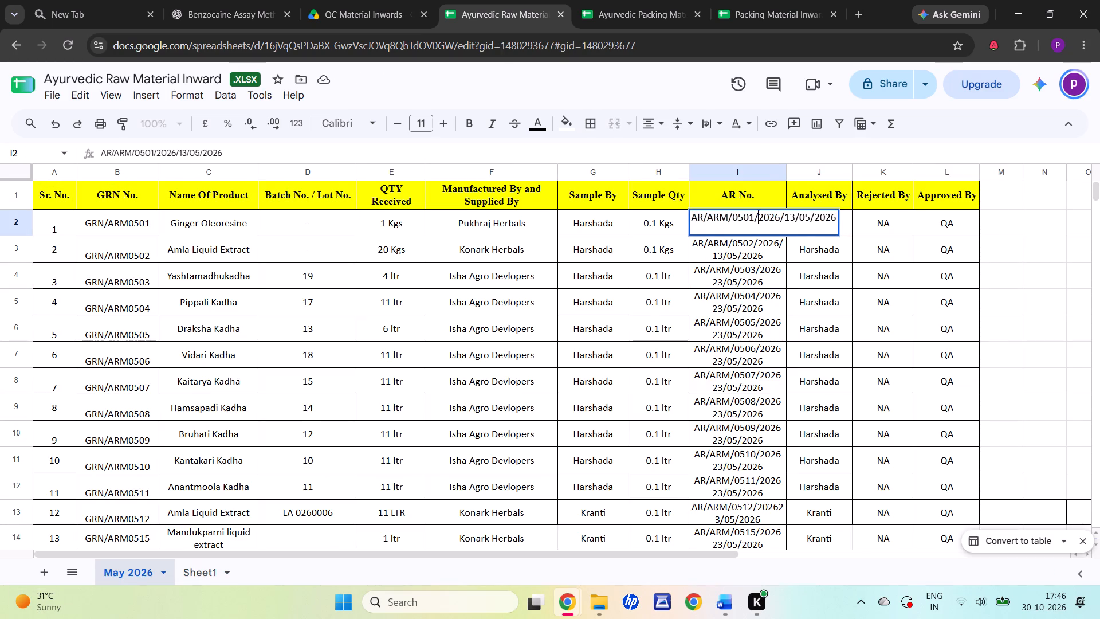
pyautogui.click(746, 267)
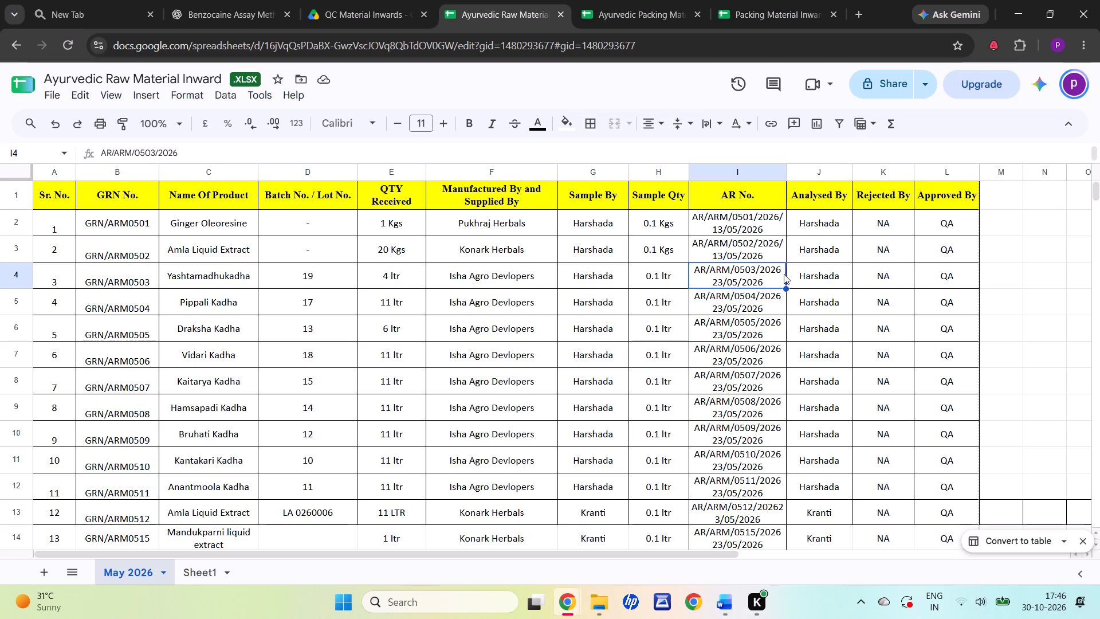
pyautogui.rightClick(783, 289)
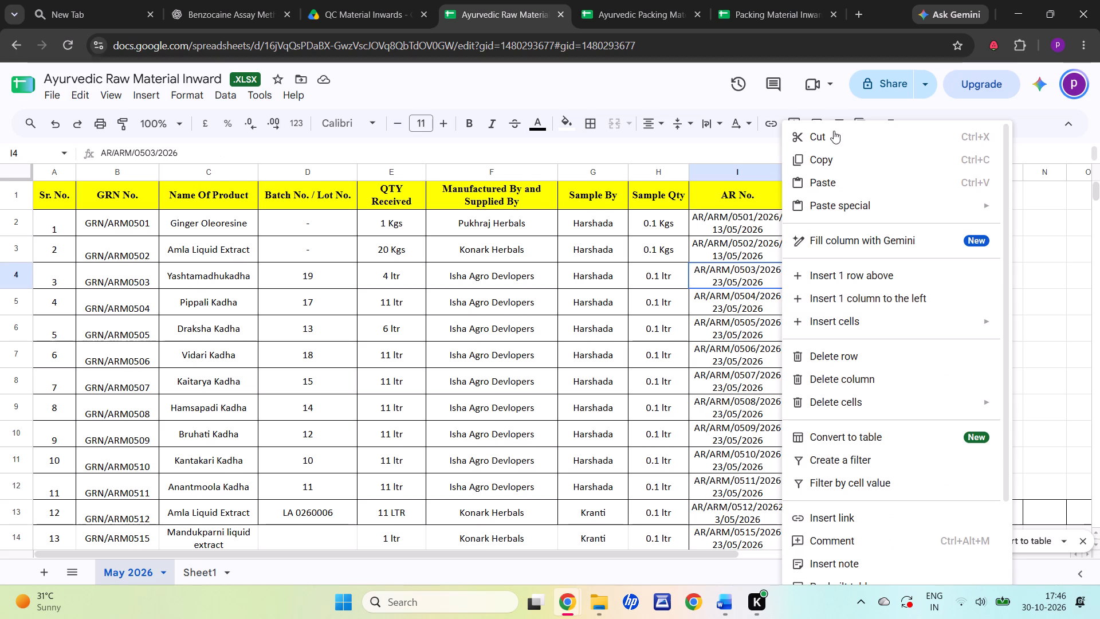
pyautogui.click(826, 154)
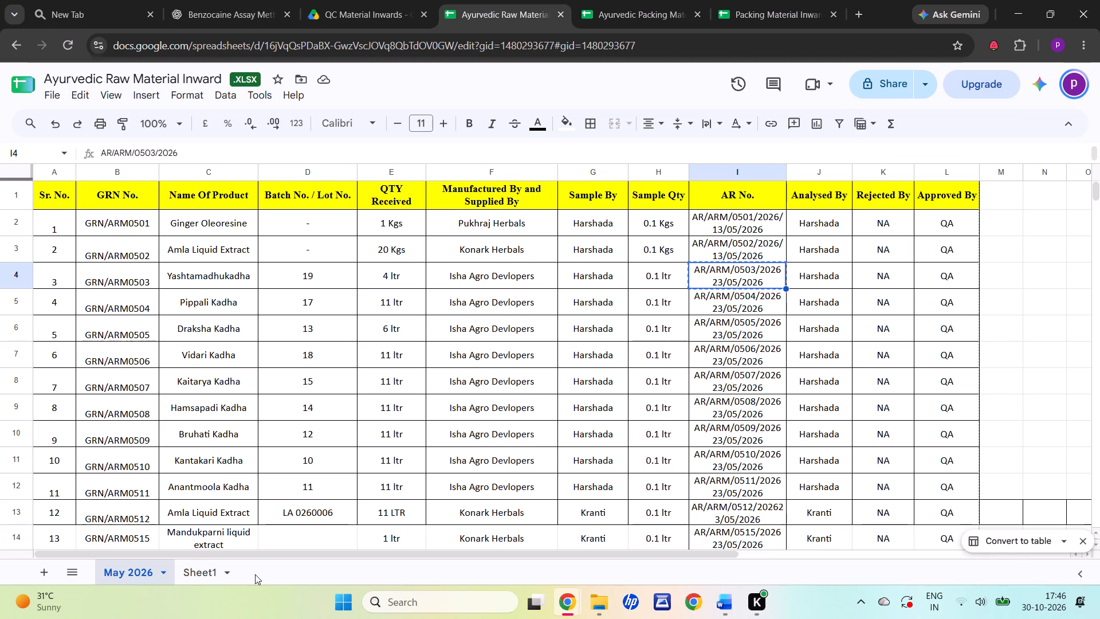
pyautogui.click(196, 578)
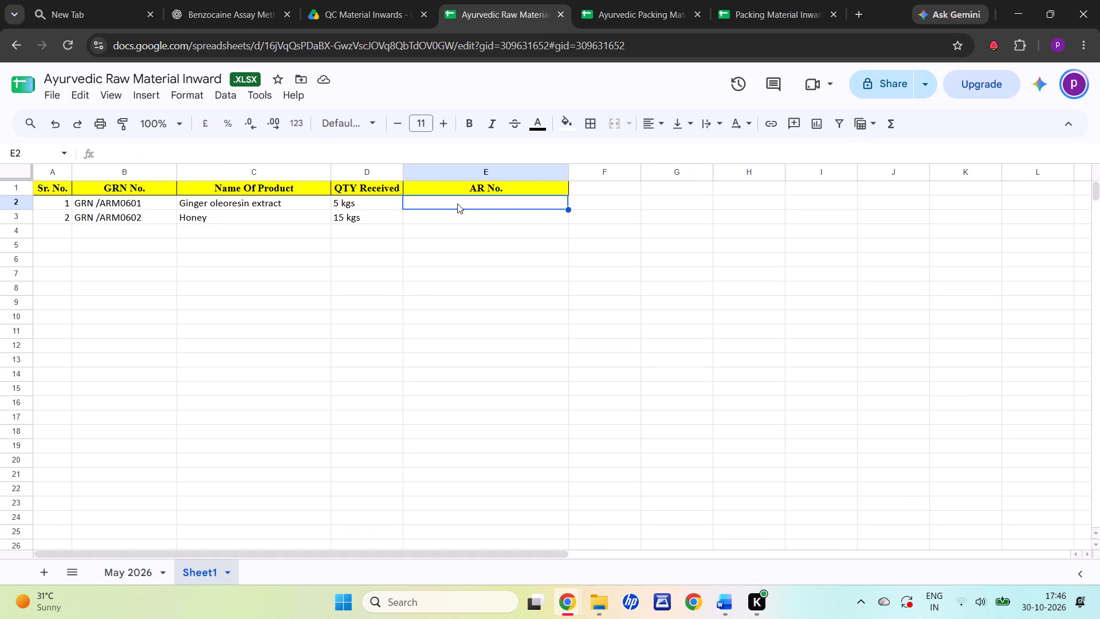
pyautogui.click(457, 205)
pyautogui.hotkey('ctrl', 'v')
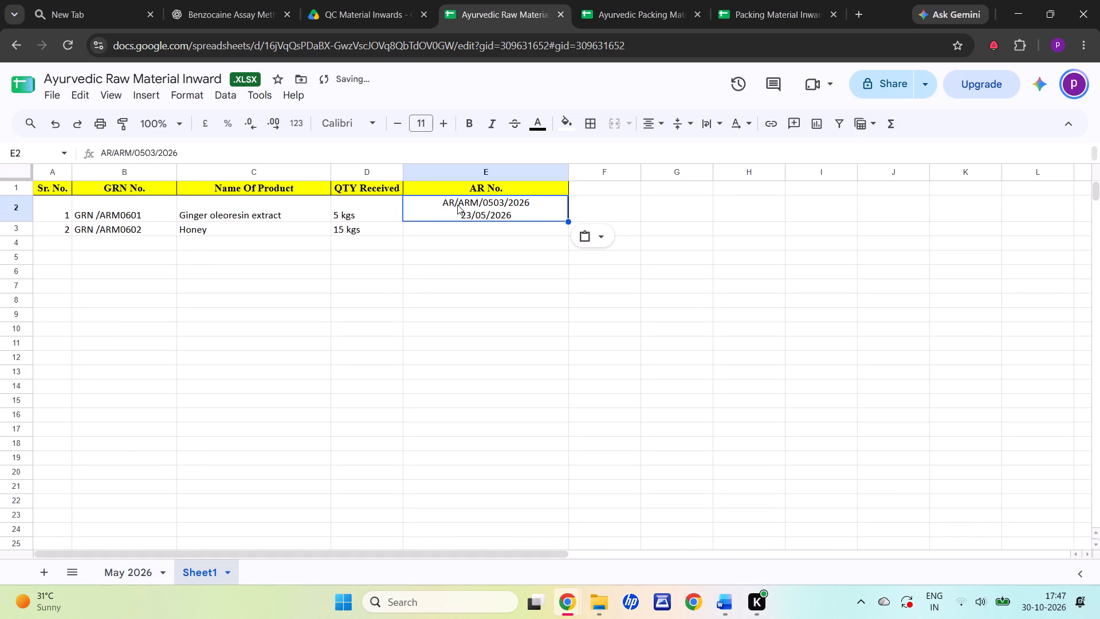
pyautogui.click(461, 232)
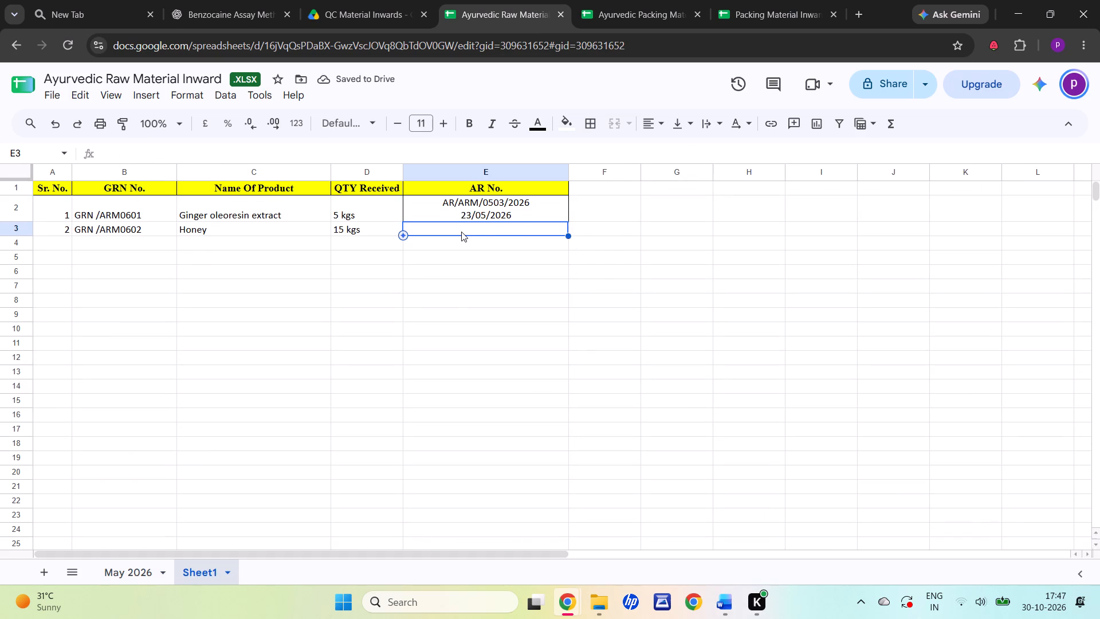
pyautogui.hotkey('ctrl', 'v')
# Change the date under the Ginger oleoresin extract AR number in cell E2 to 01/06/2026.
pyautogui.doubleClick(467, 213)
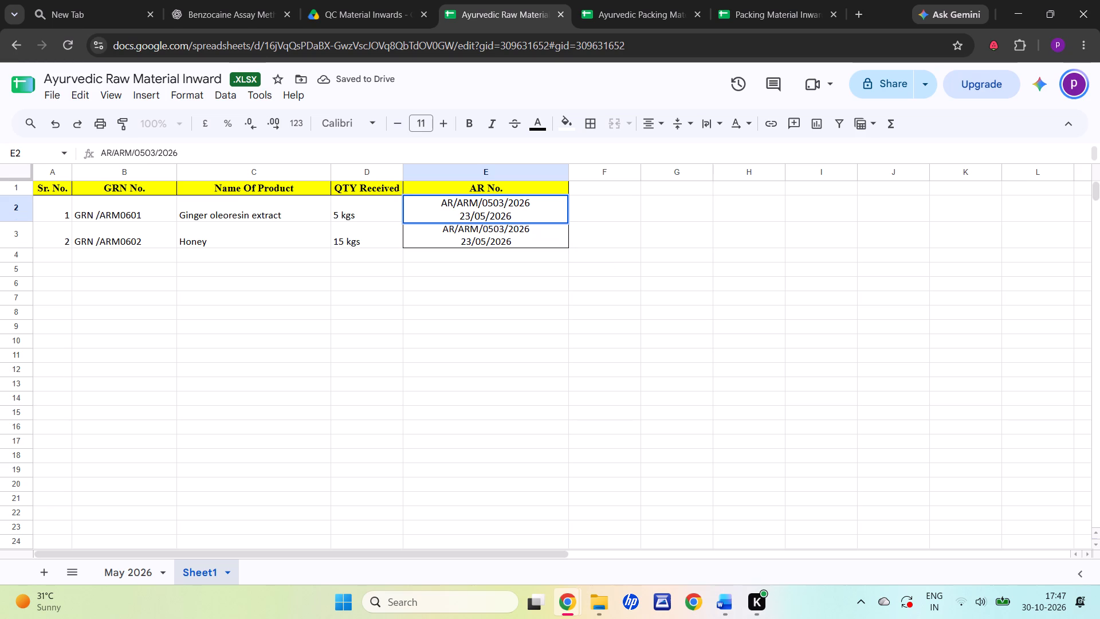
pyautogui.click(471, 216)
pyautogui.press('BackSpace')
pyautogui.press('BackSpace')
pyautogui.press('0')
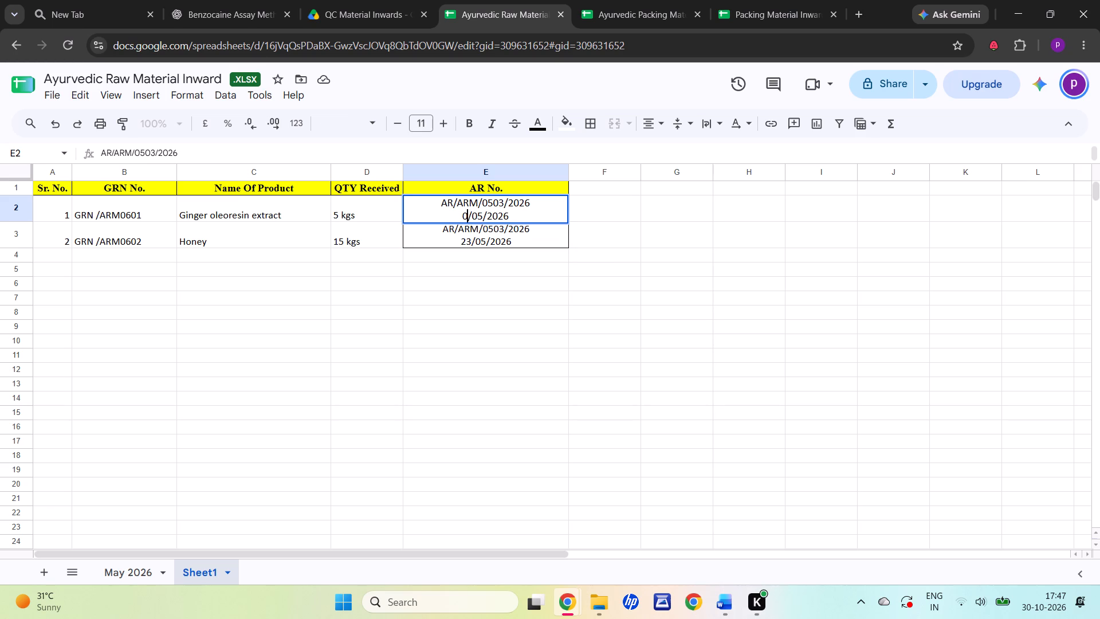
pyautogui.press('1')
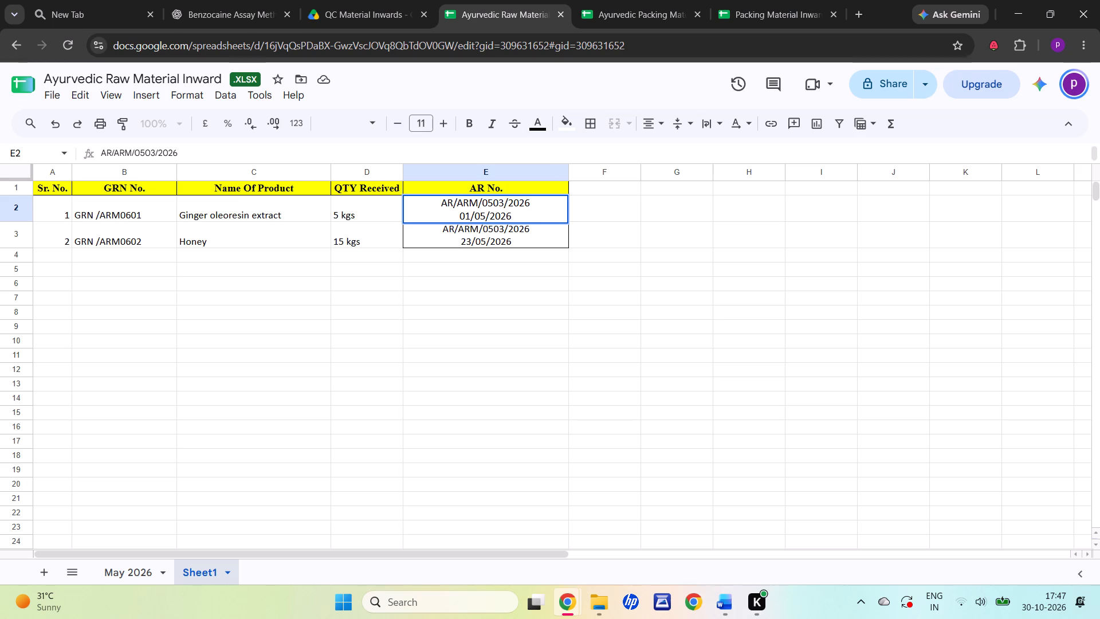
pyautogui.click(486, 218)
pyautogui.press('BackSpace')
pyautogui.press('6')
# Change the date under the Honey AR number in cell E3 to 13/06/2026.
pyautogui.doubleClick(470, 244)
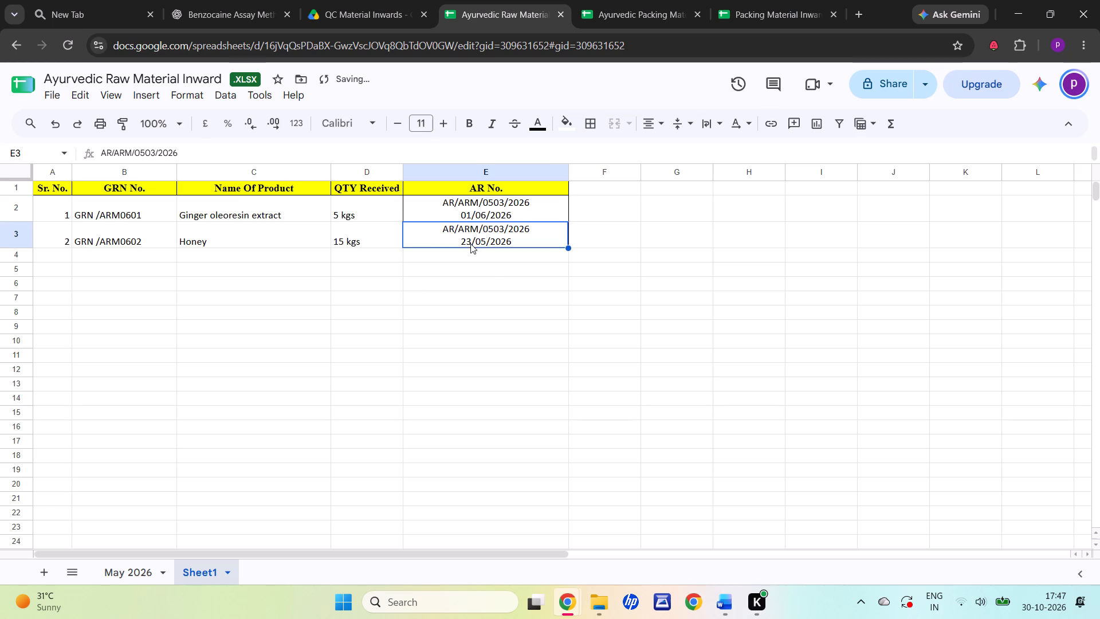
pyautogui.click(470, 244)
pyautogui.press('BackSpace')
pyautogui.press('BackSpace')
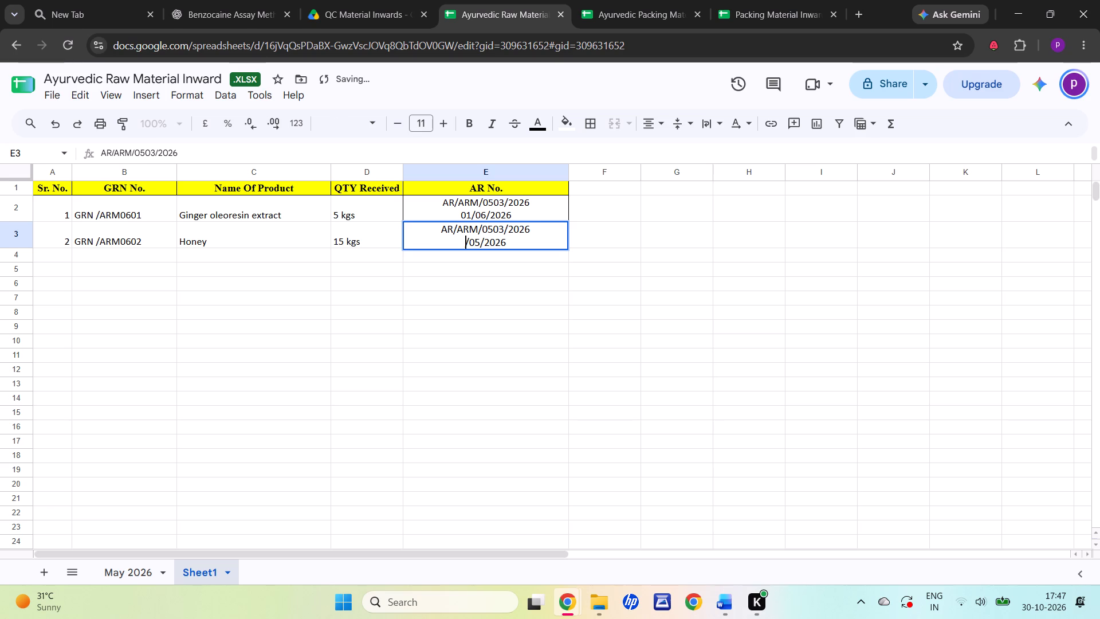
pyautogui.write('13')
pyautogui.click(485, 245)
pyautogui.press('BackSpace')
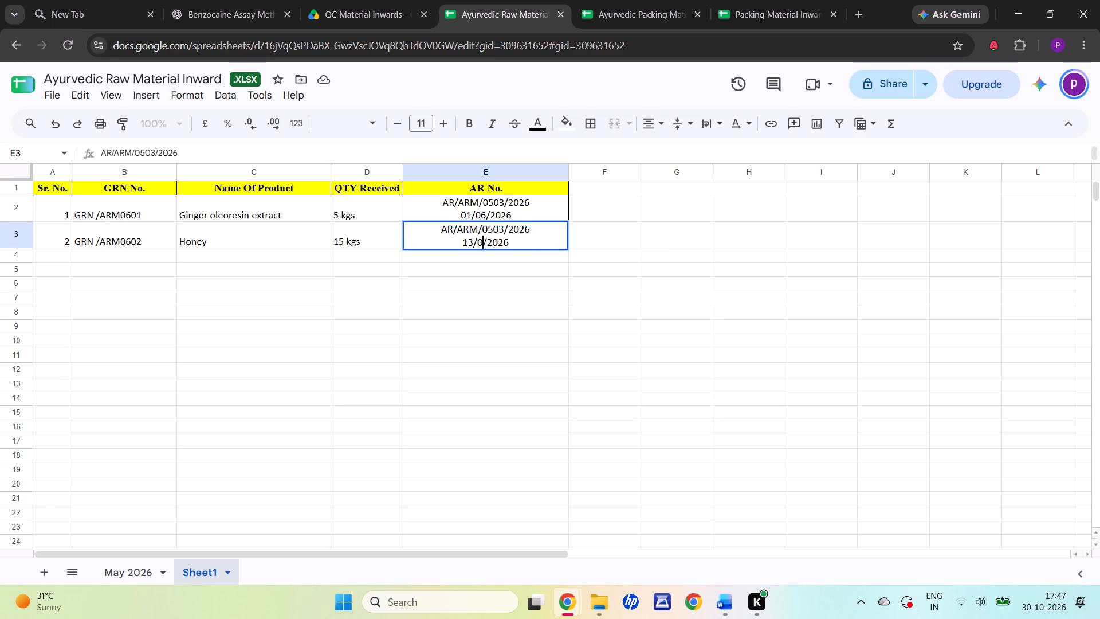
pyautogui.press('6')
pyautogui.click(495, 273)
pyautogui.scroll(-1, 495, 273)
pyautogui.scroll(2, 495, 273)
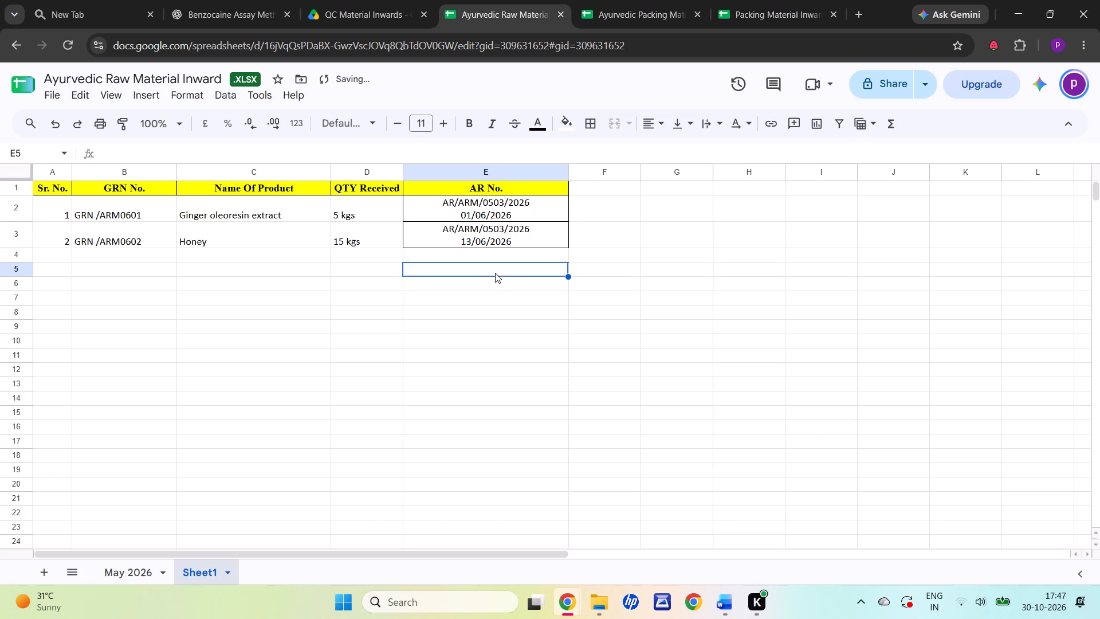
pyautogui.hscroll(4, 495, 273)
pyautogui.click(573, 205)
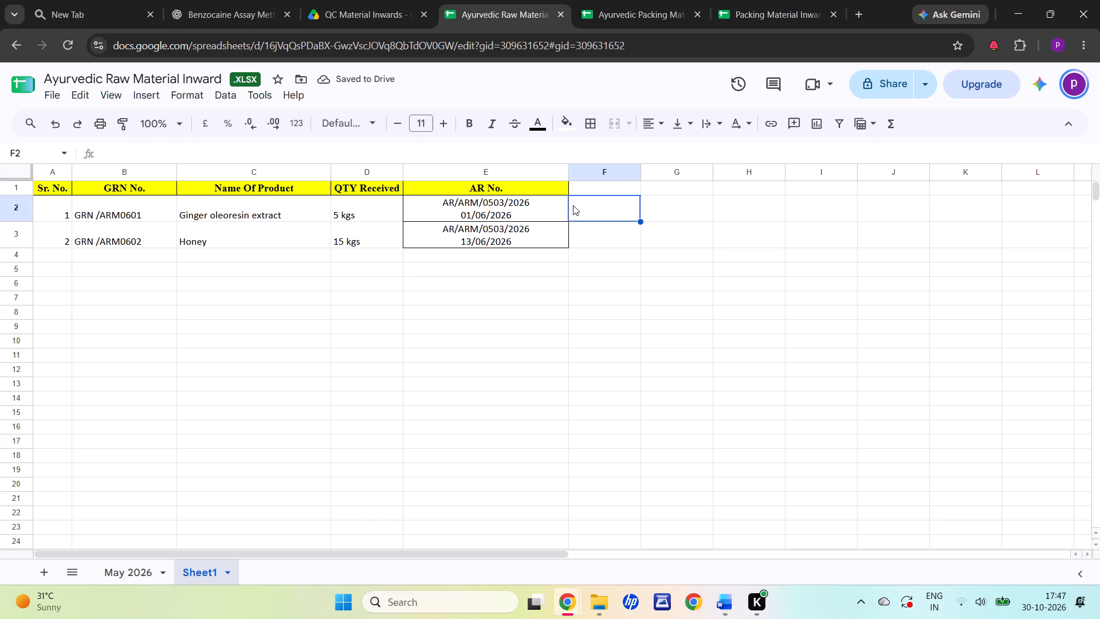
# Rename Sheet1 as June 2026.
pyautogui.click(229, 574)
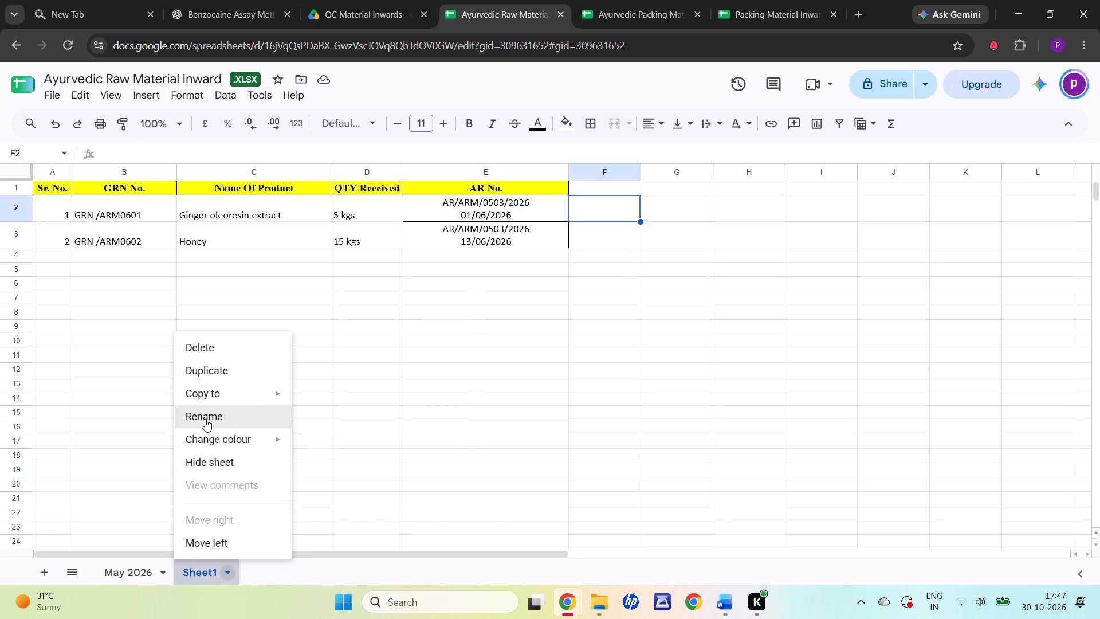
pyautogui.click(205, 419)
pyautogui.write('ju')
pyautogui.press('BackSpace')
pyautogui.press('BackSpace')
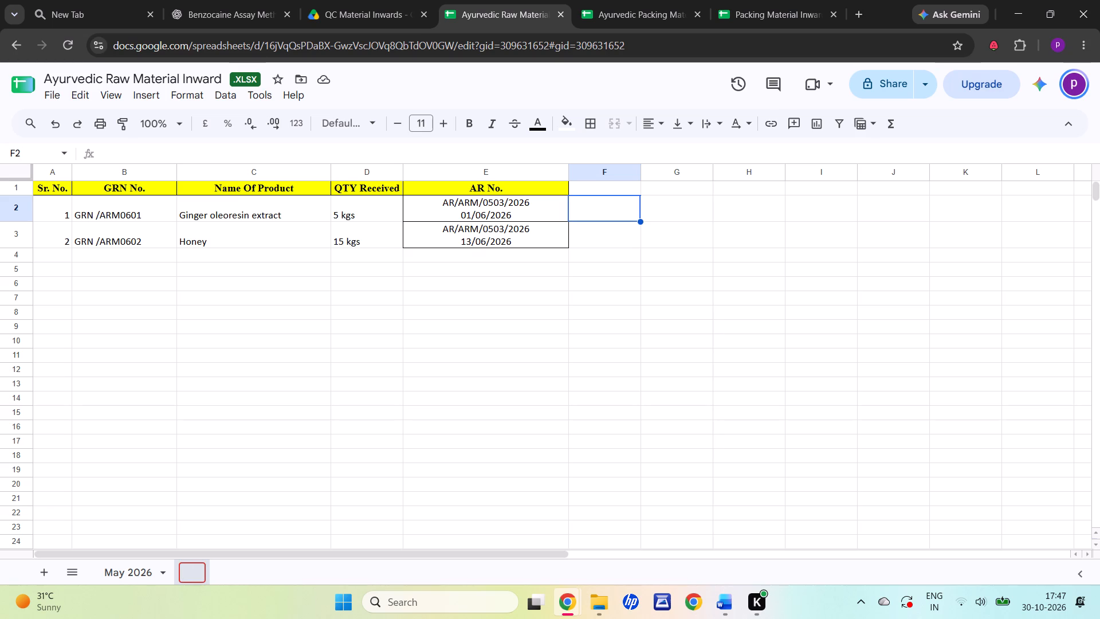
pyautogui.press('BackSpace')
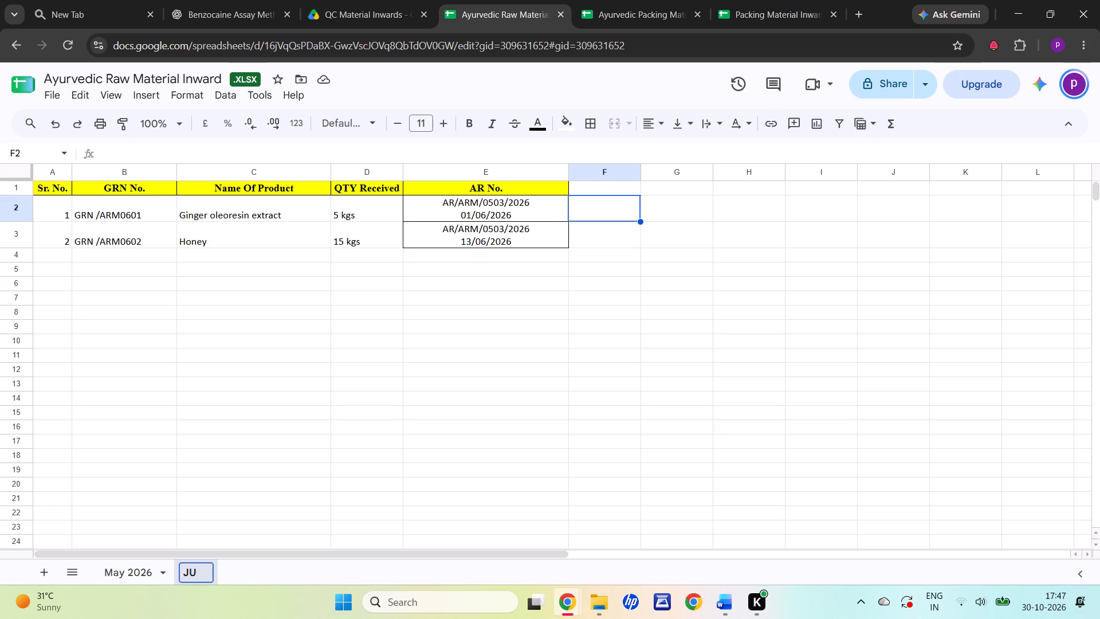
pyautogui.press('BackSpace')
pyautogui.write('une 2')
pyautogui.write('026')
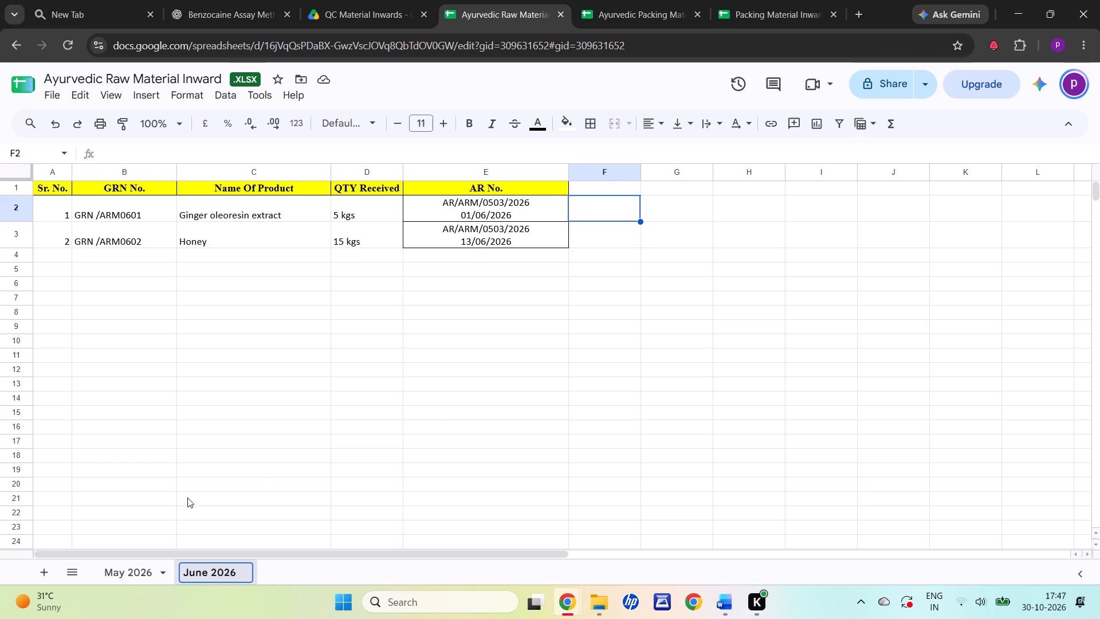
pyautogui.scroll(3, 463, 420)
pyautogui.click(14, 45)
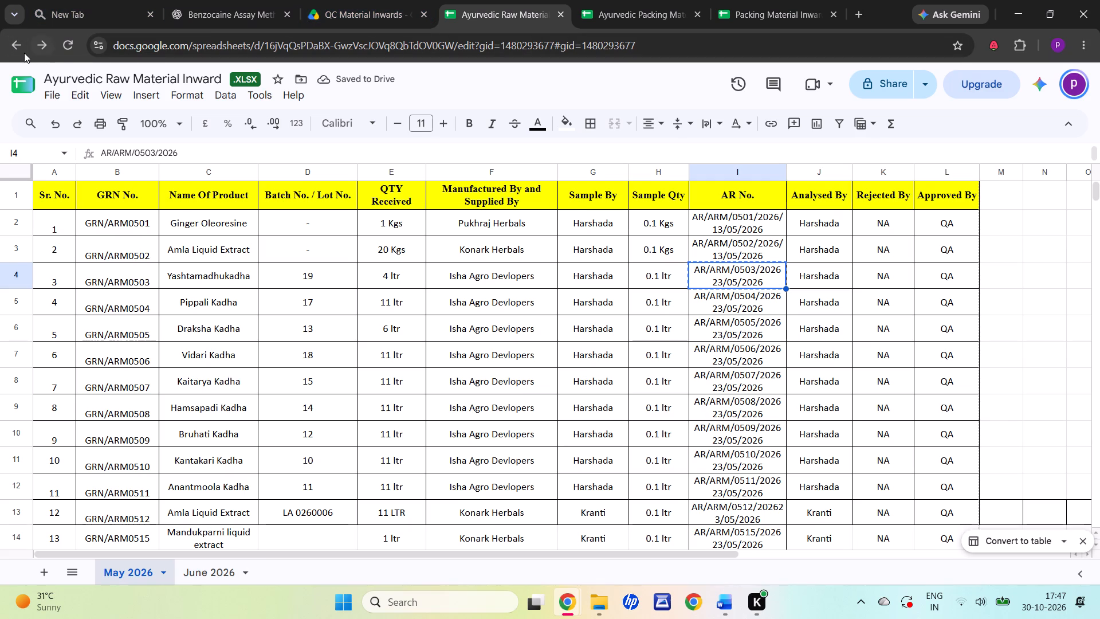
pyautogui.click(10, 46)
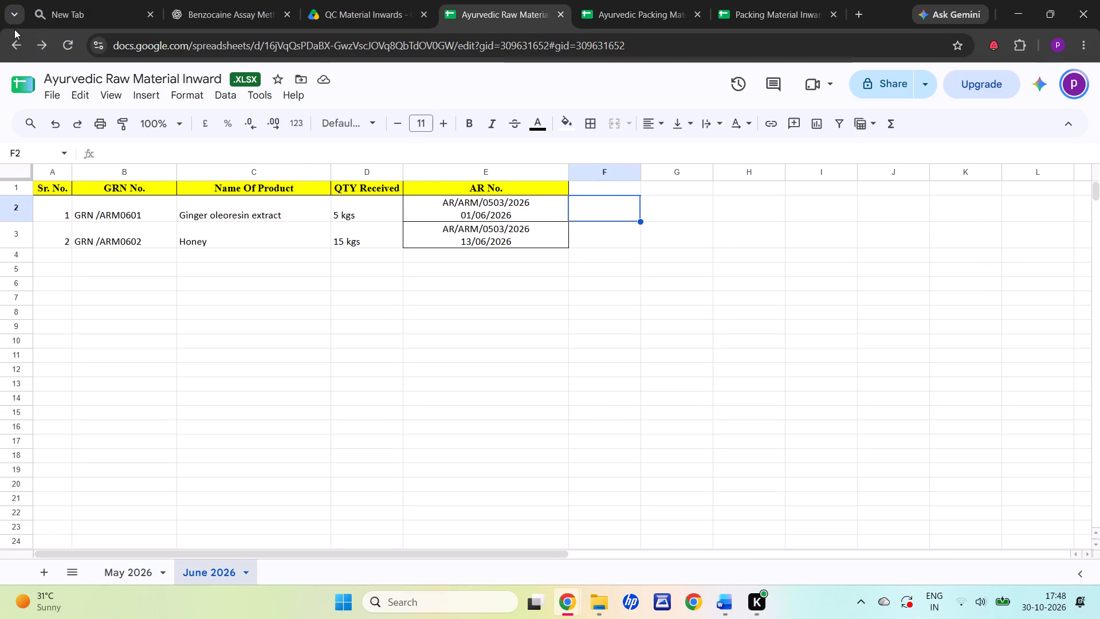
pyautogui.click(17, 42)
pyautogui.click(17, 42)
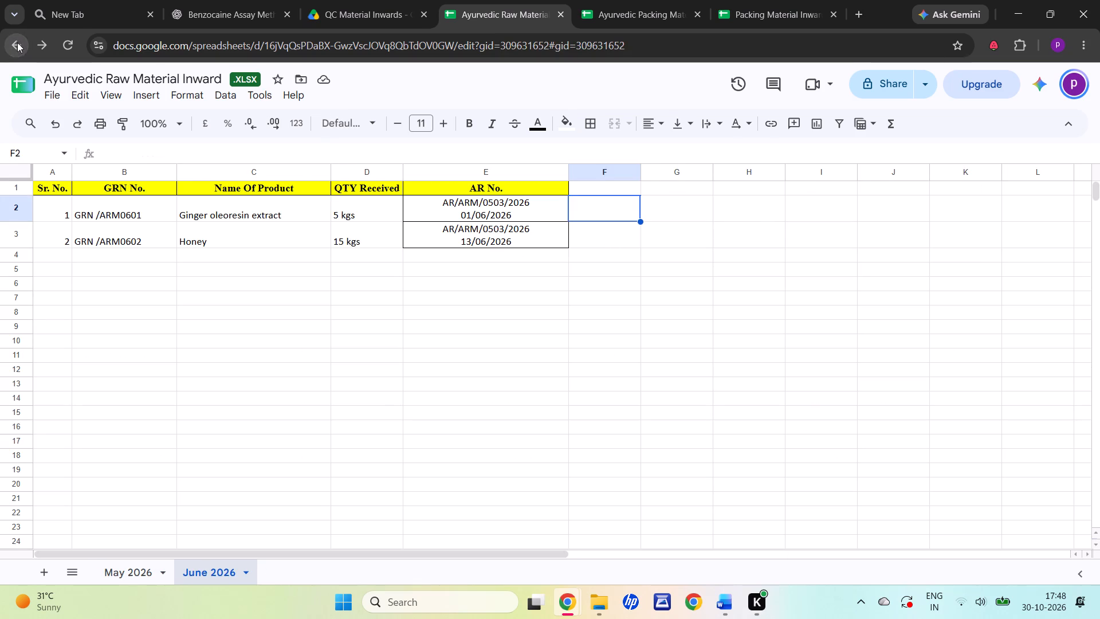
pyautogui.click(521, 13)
# Switch to the QC Material Inwards folder in Drive and open the Raw Material spreadsheet.
pyautogui.click(372, 14)
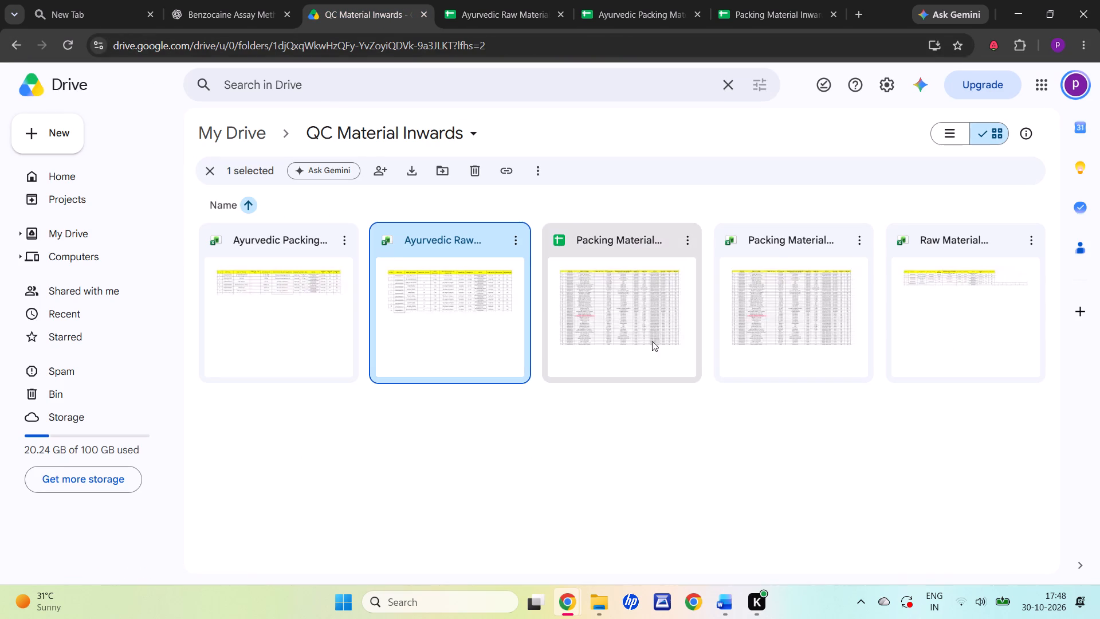
pyautogui.click(945, 303)
pyautogui.doubleClick(945, 303)
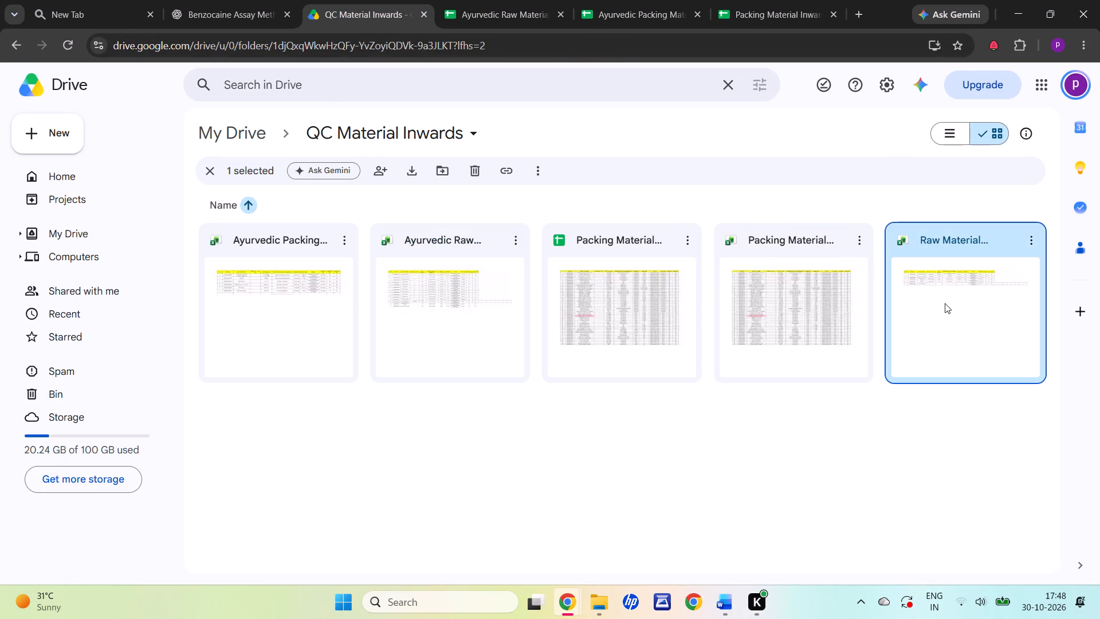